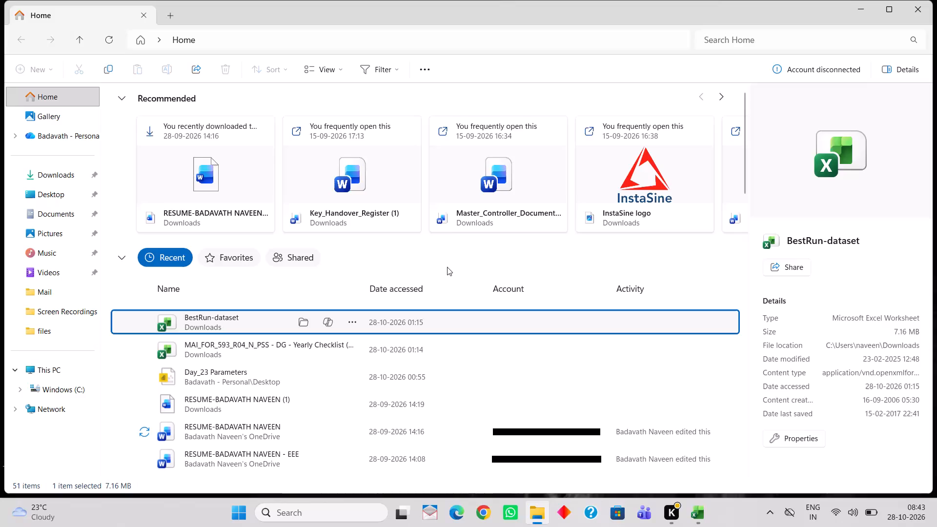
pyautogui.scroll(5, 447, 267)
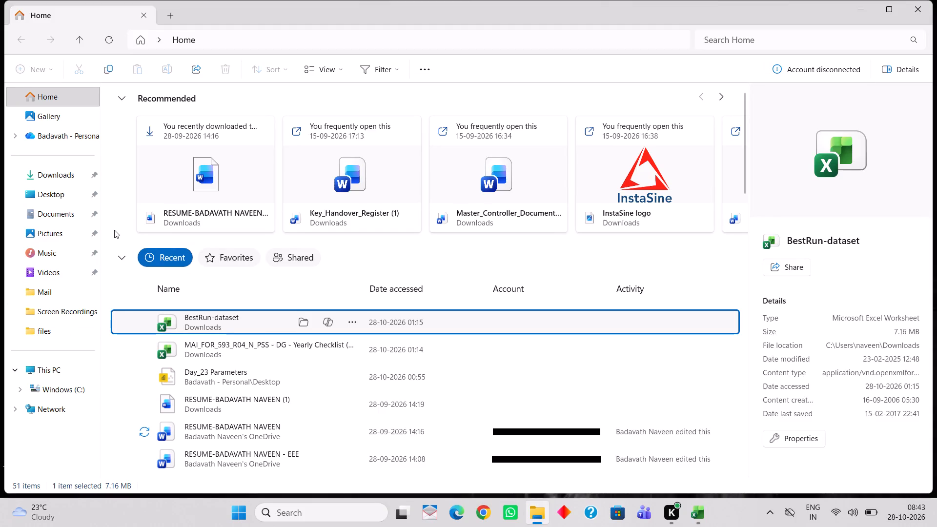
pyautogui.scroll(3, 114, 230)
pyautogui.click(32, 290)
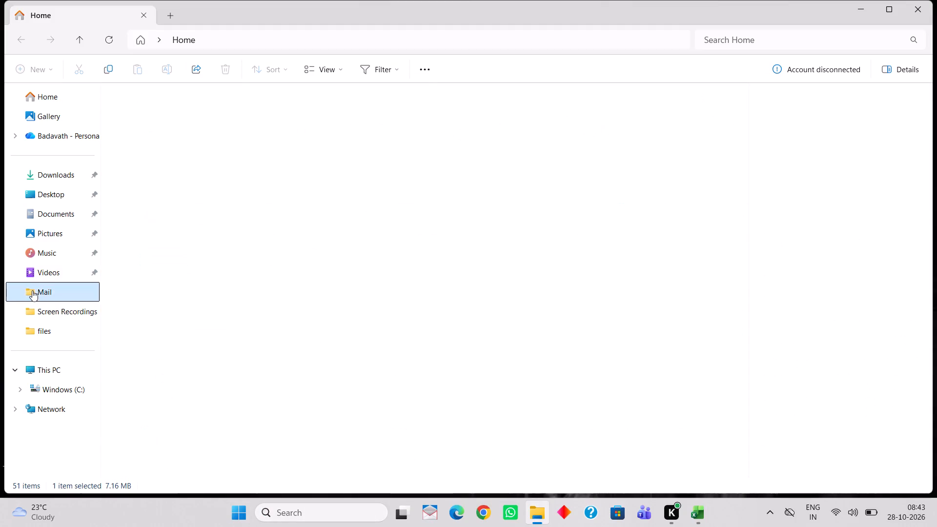
pyautogui.scroll(3, 287, 260)
pyautogui.click(275, 170)
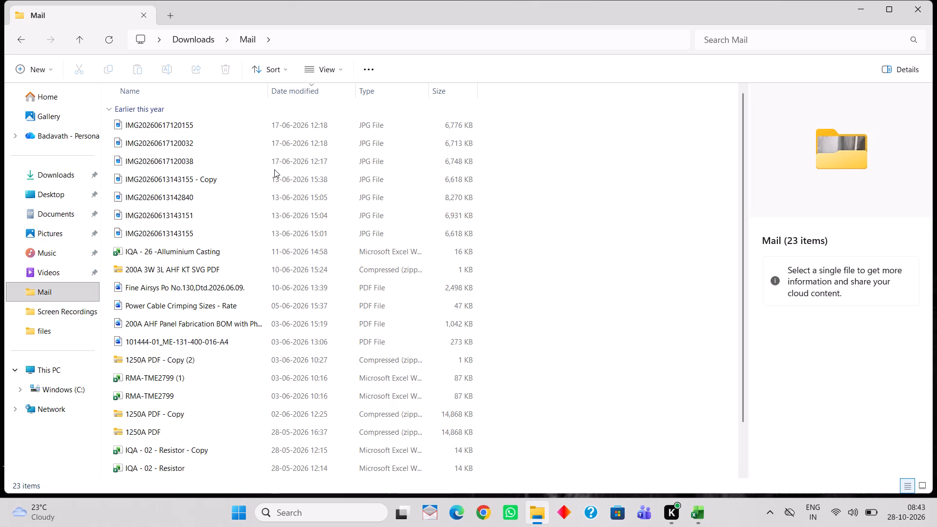
pyautogui.doubleClick(204, 161)
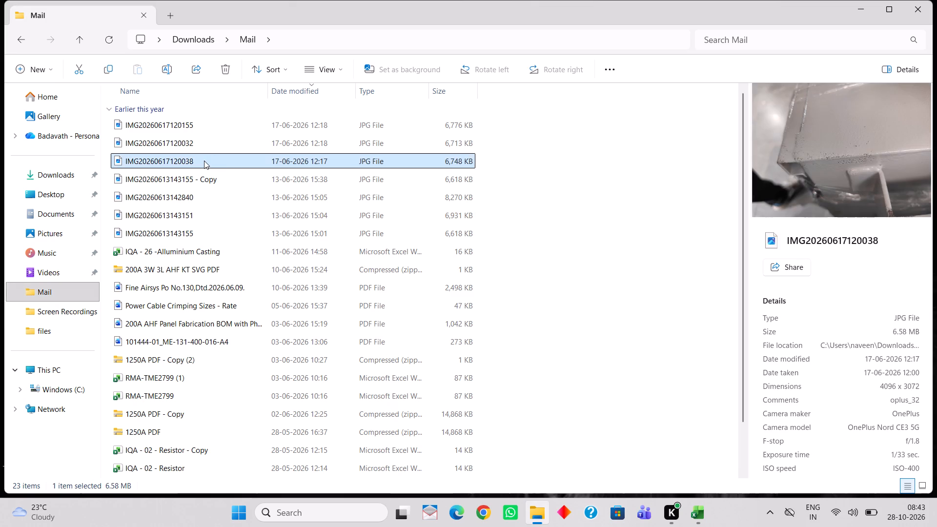
# Examine the metal surface along the panel's lower edge in the photo at different magnifications.
pyautogui.scroll(4, 539, 310)
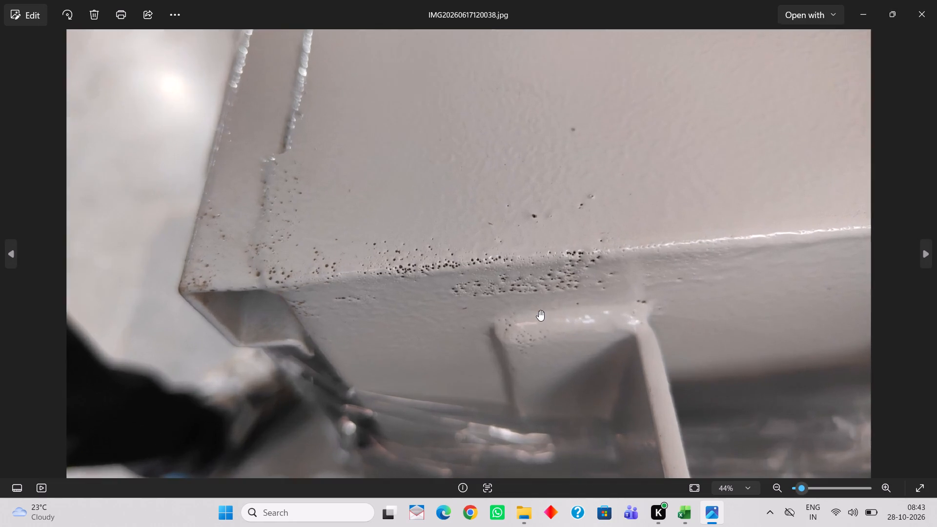
pyautogui.scroll(2, 539, 310)
pyautogui.scroll(-5, 539, 310)
pyautogui.scroll(1, 539, 310)
pyautogui.scroll(-4, 539, 310)
pyautogui.scroll(1, 539, 310)
pyautogui.scroll(-2, 539, 310)
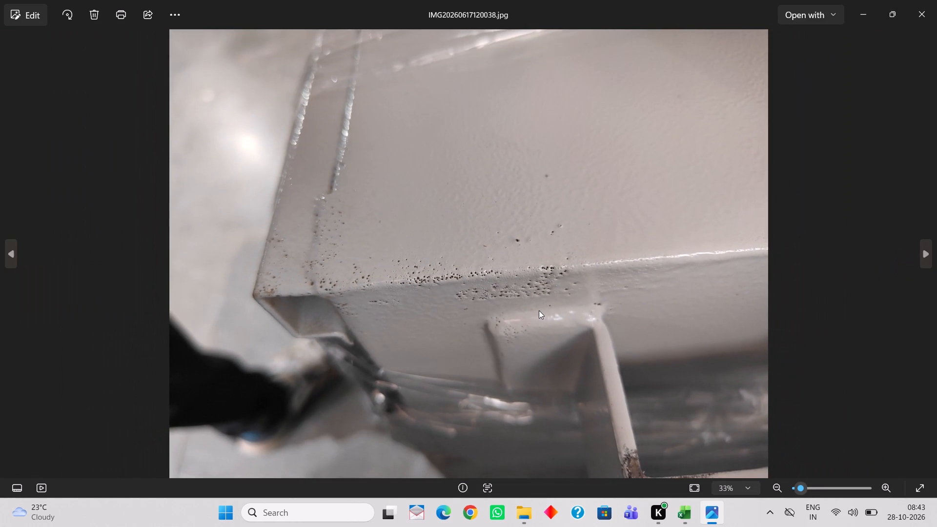
pyautogui.click(925, 263)
pyautogui.doubleClick(925, 263)
pyautogui.click(925, 263)
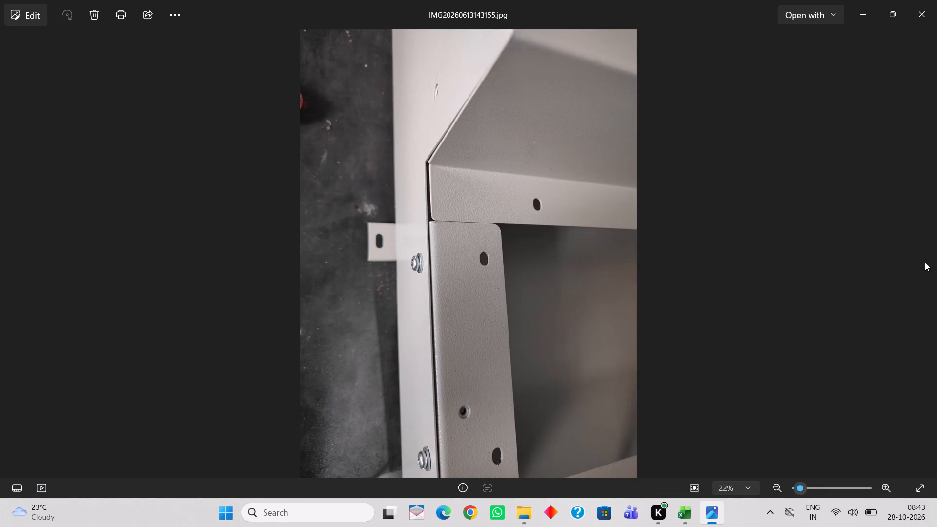
pyautogui.doubleClick(925, 263)
pyautogui.click(925, 263)
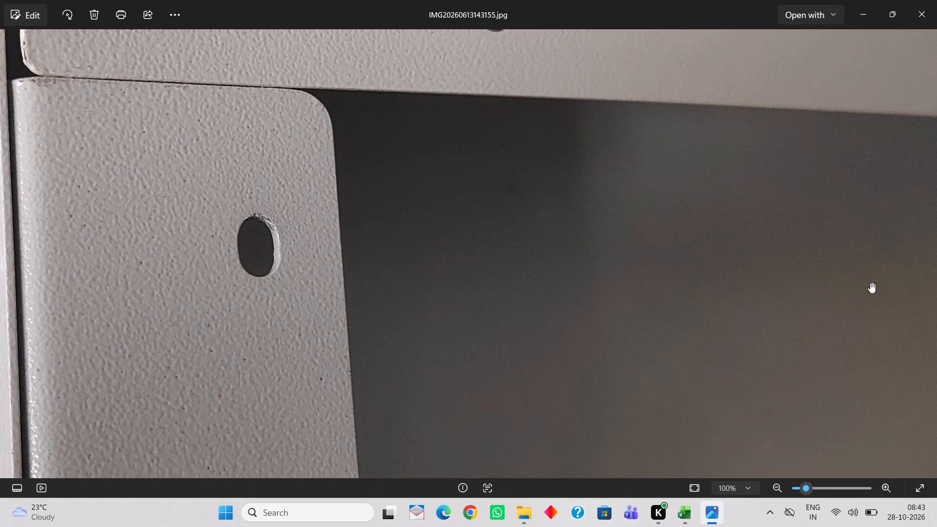
pyautogui.click(752, 300)
pyautogui.scroll(11, 752, 300)
pyautogui.scroll(-7, 752, 300)
pyautogui.scroll(1, 752, 300)
pyautogui.scroll(-3, 752, 300)
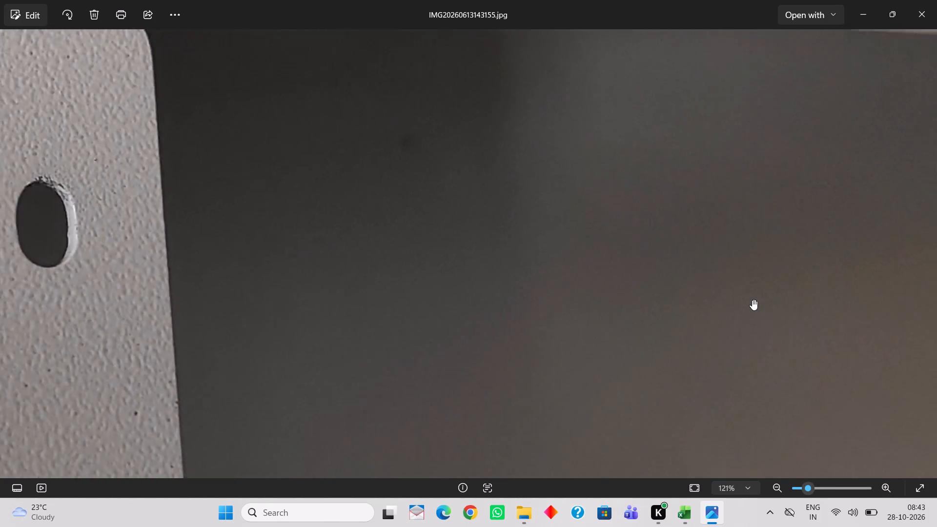
pyautogui.scroll(-7, 752, 300)
pyautogui.scroll(1, 752, 300)
pyautogui.scroll(-3, 752, 300)
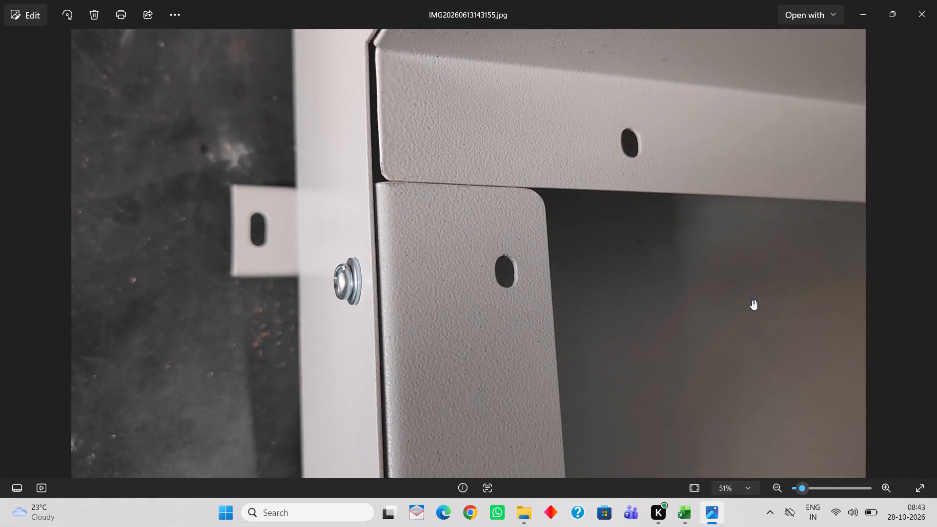
# Close the enlarged metal panel photo and return to the Mail folder.
pyautogui.press('Escape')
pyautogui.press('Escape')
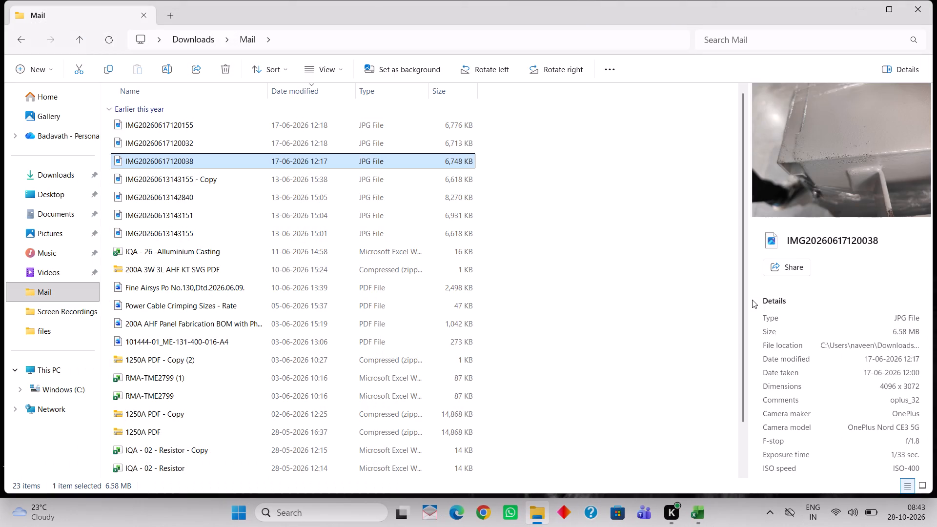
pyautogui.press('Escape')
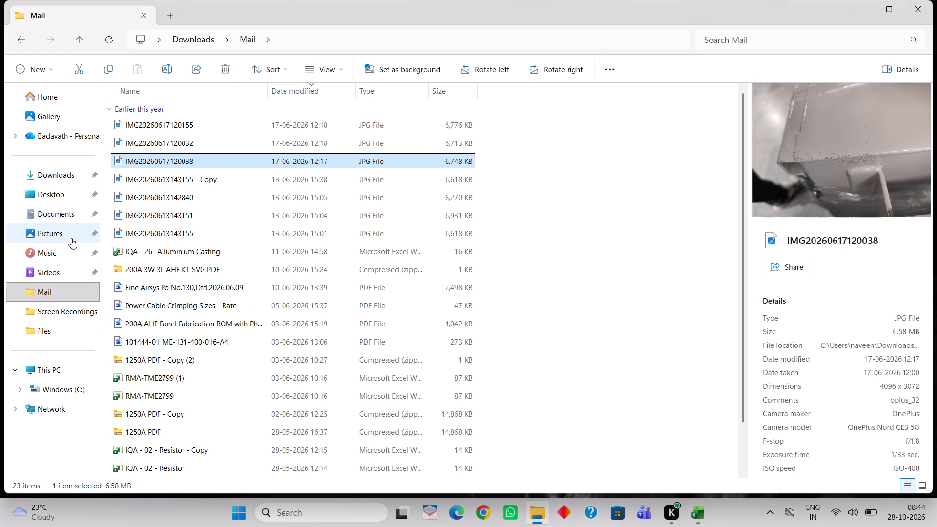
# Browse the Videos, Screen Recordings and files folders, and look through the figure images in files.
pyautogui.scroll(6, 79, 240)
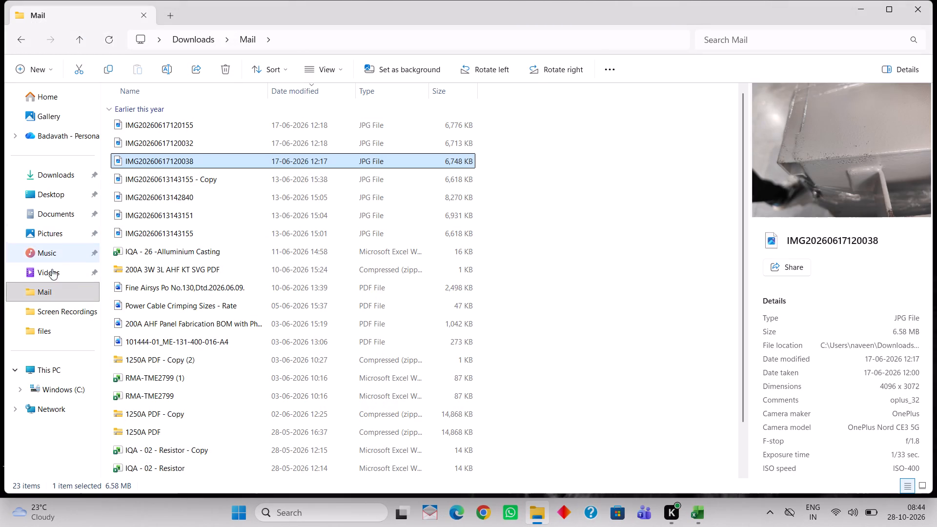
pyautogui.click(58, 269)
pyautogui.click(58, 311)
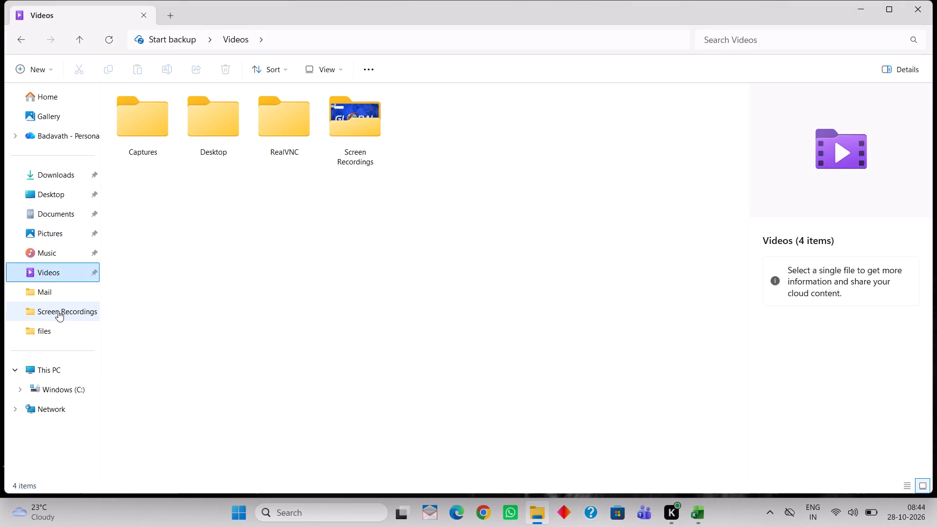
pyautogui.click(56, 339)
pyautogui.scroll(6, 226, 276)
pyautogui.scroll(-1, 226, 276)
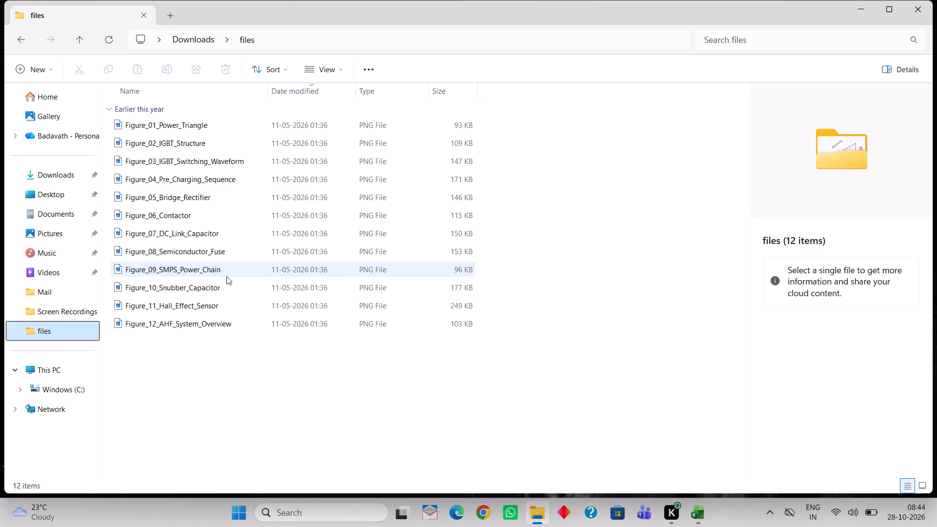
pyautogui.scroll(2, 226, 276)
pyautogui.scroll(4, 50, 221)
pyautogui.scroll(-1, 50, 221)
pyautogui.scroll(1, 50, 221)
# Switch to Google Chrome by opening a new browser window.
pyautogui.click(489, 505)
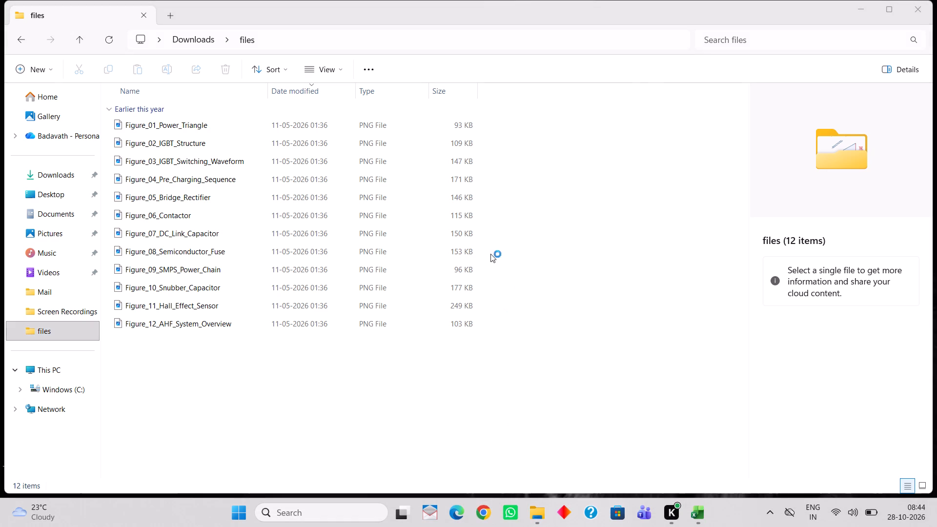
pyautogui.click(349, 307)
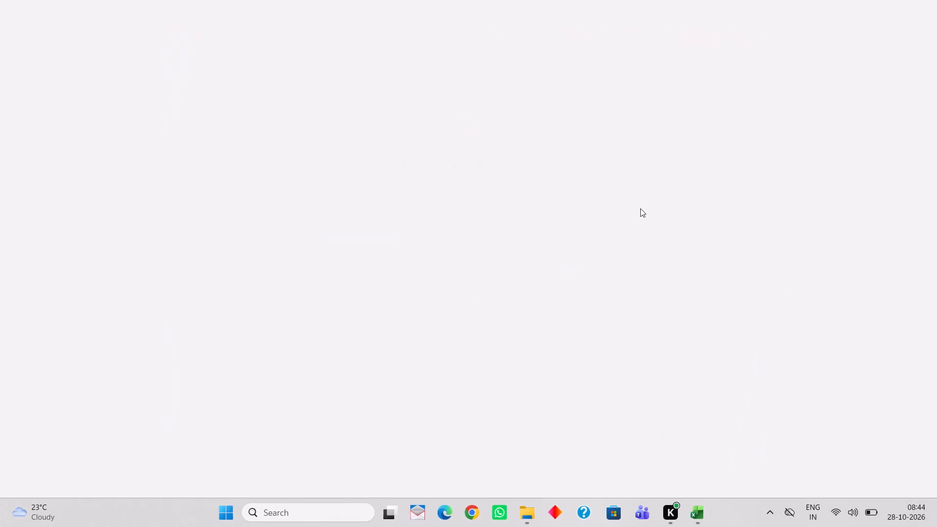
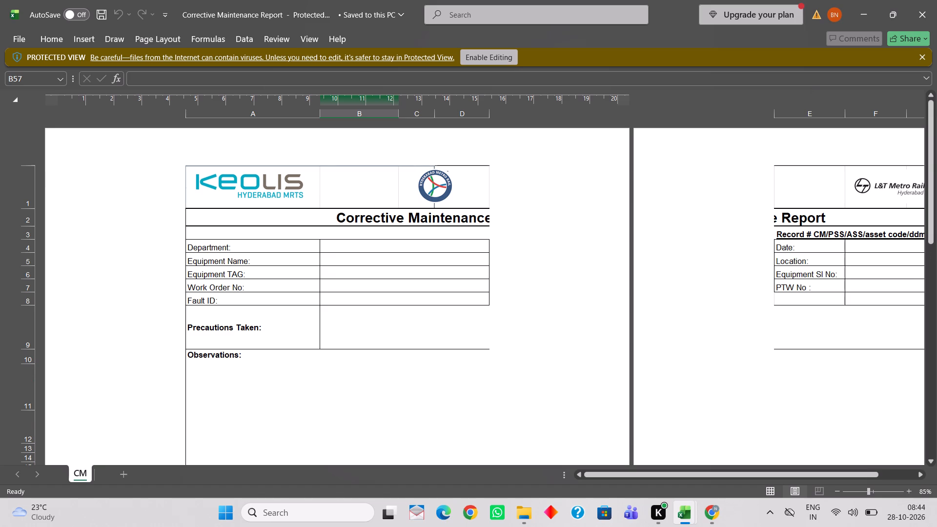
# Look through the Corrective Maintenance Report form in Excel, from the header and equipment fields to the Observations and Job Done sections.
pyautogui.scroll(5, 735, 206)
pyautogui.scroll(-1, 735, 206)
pyautogui.scroll(1, 735, 206)
pyautogui.scroll(-4, 735, 206)
pyautogui.scroll(1, 735, 206)
pyautogui.scroll(-1, 735, 206)
pyautogui.scroll(2, 735, 206)
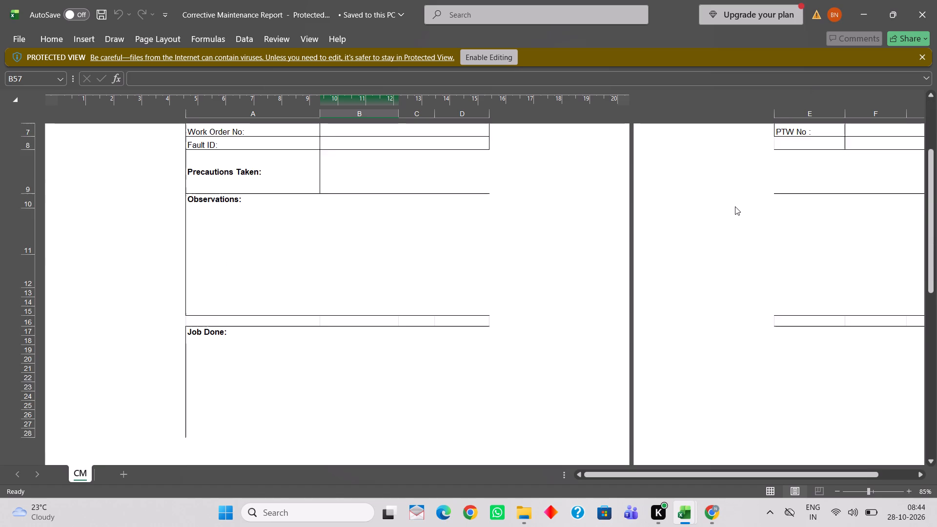
pyautogui.scroll(6, 735, 206)
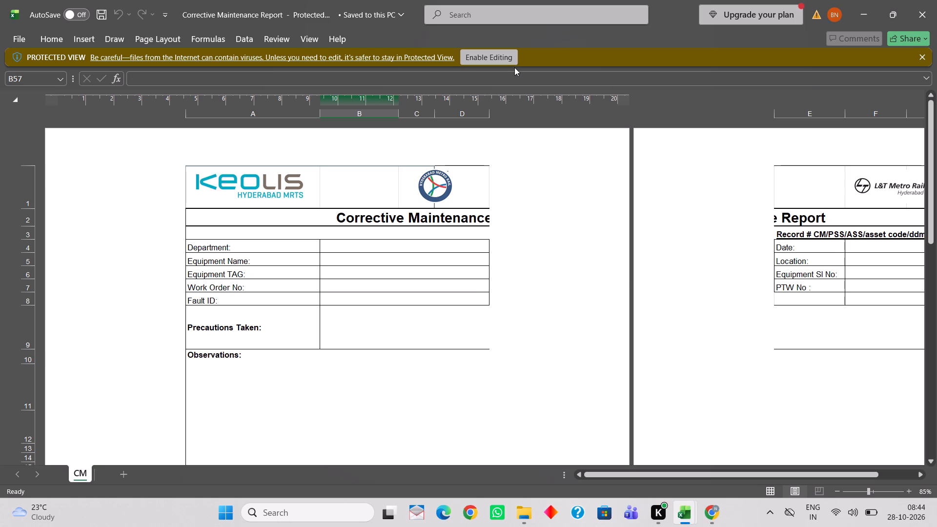
# Enable editing for the protected Corrective Maintenance Report workbook.
pyautogui.click(502, 59)
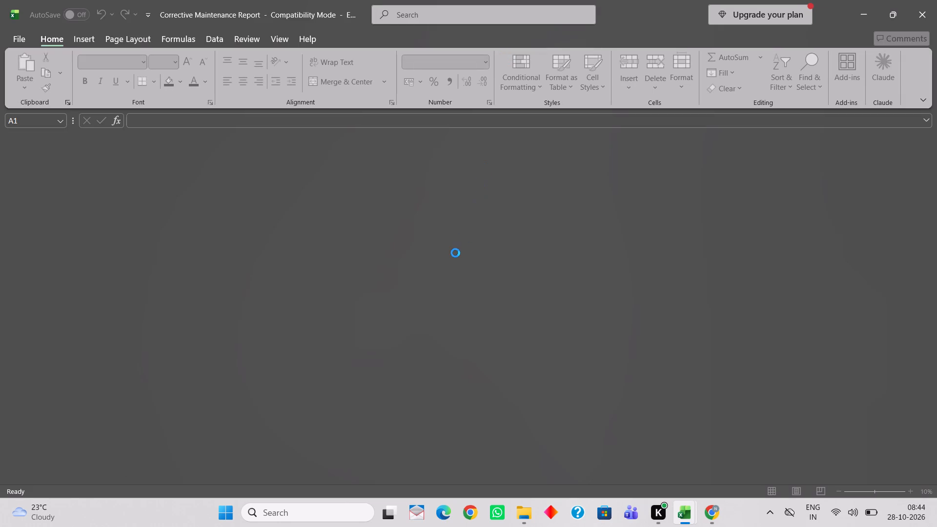
# Examine the Corrective Maintenance Report form from its logo header to the signature block at the bottom.
pyautogui.scroll(2, 455, 253)
pyautogui.scroll(-1, 455, 253)
pyautogui.scroll(4, 455, 253)
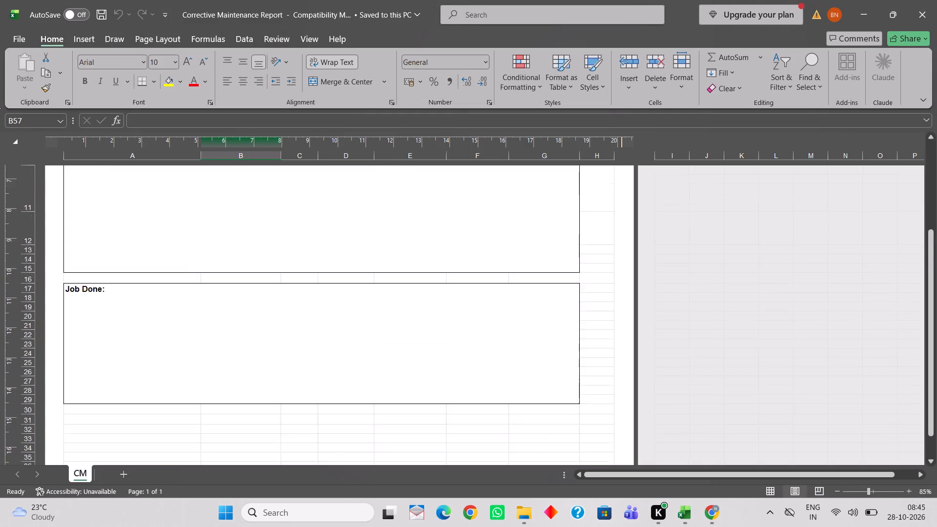
pyautogui.scroll(14, 455, 253)
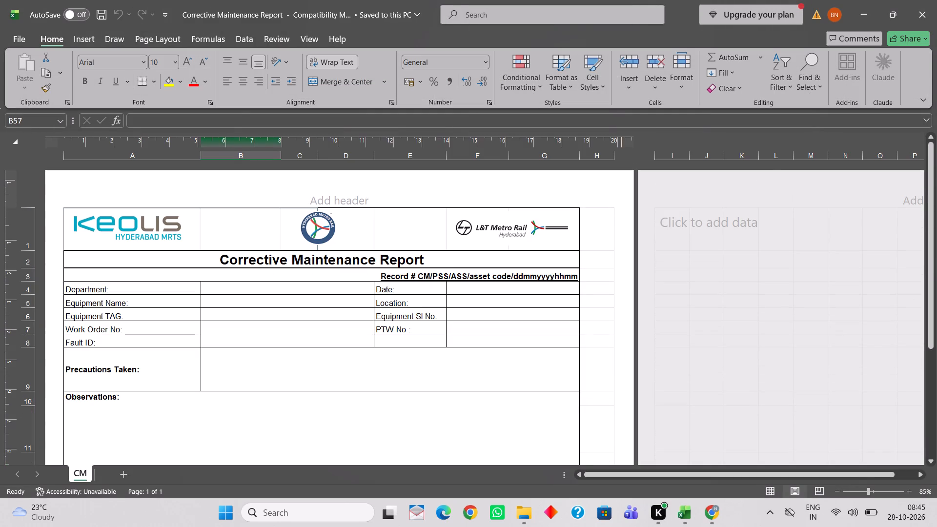
pyautogui.scroll(2, 455, 253)
pyautogui.scroll(-4, 455, 253)
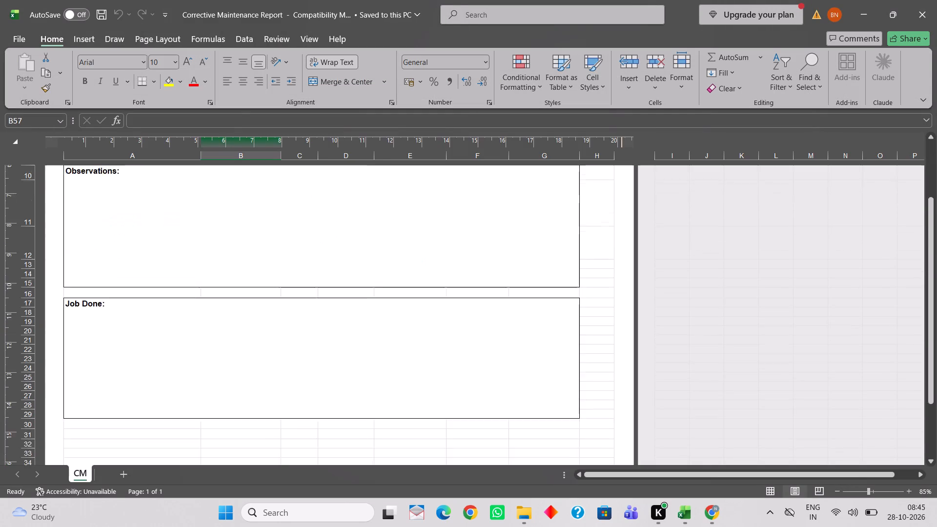
pyautogui.scroll(-7, 455, 253)
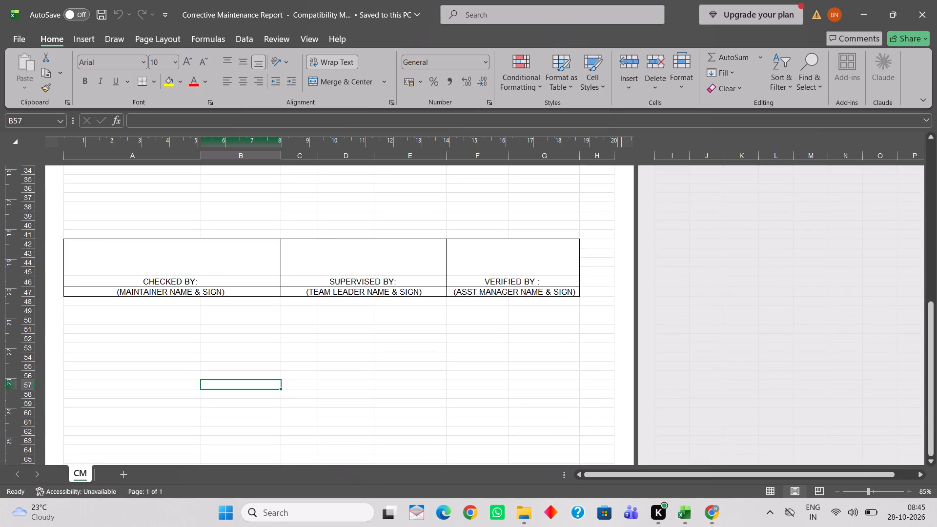
pyautogui.scroll(-4, 455, 253)
pyautogui.scroll(2, 455, 253)
pyautogui.scroll(-1, 455, 253)
pyautogui.scroll(6, 455, 253)
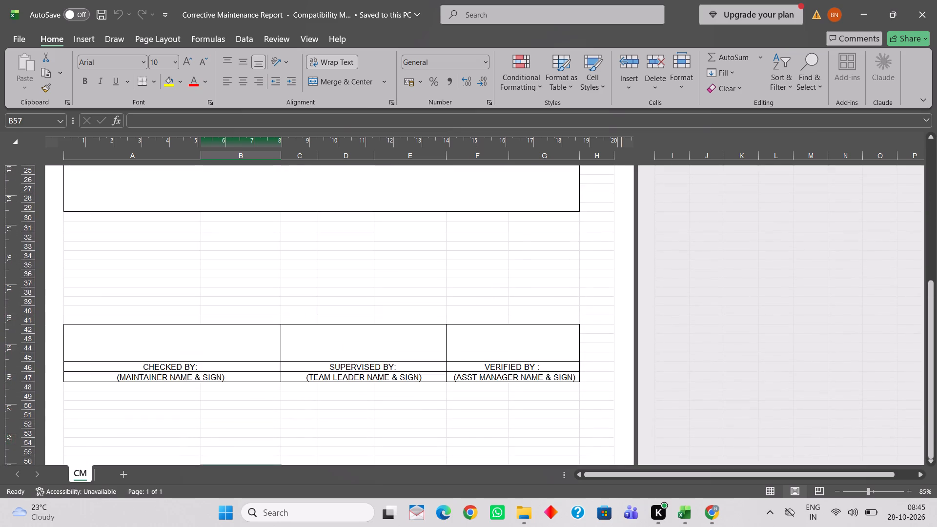
pyautogui.scroll(2, 455, 253)
pyautogui.scroll(-1, 455, 253)
pyautogui.scroll(5, 455, 253)
pyautogui.scroll(-1, 455, 253)
pyautogui.scroll(7, 455, 253)
pyautogui.scroll(-1, 455, 253)
pyautogui.scroll(4, 455, 253)
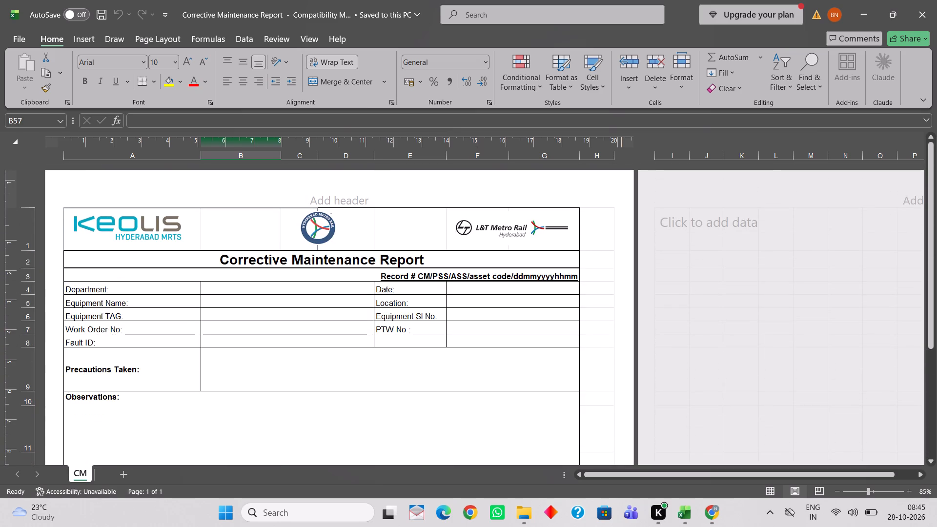
# Cut the Keolis Hyderabad MRTS logo from the report's header row.
pyautogui.click(156, 221)
pyautogui.rightClick(155, 221)
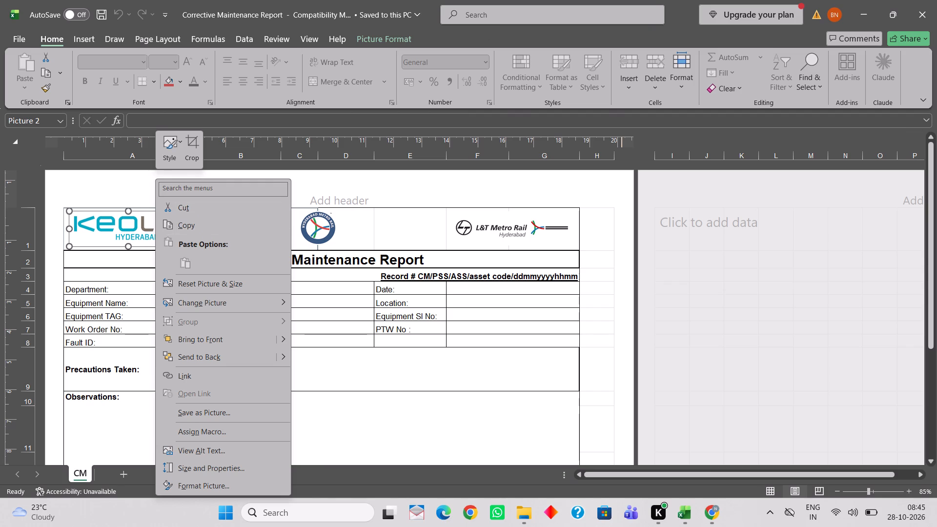
pyautogui.click(197, 207)
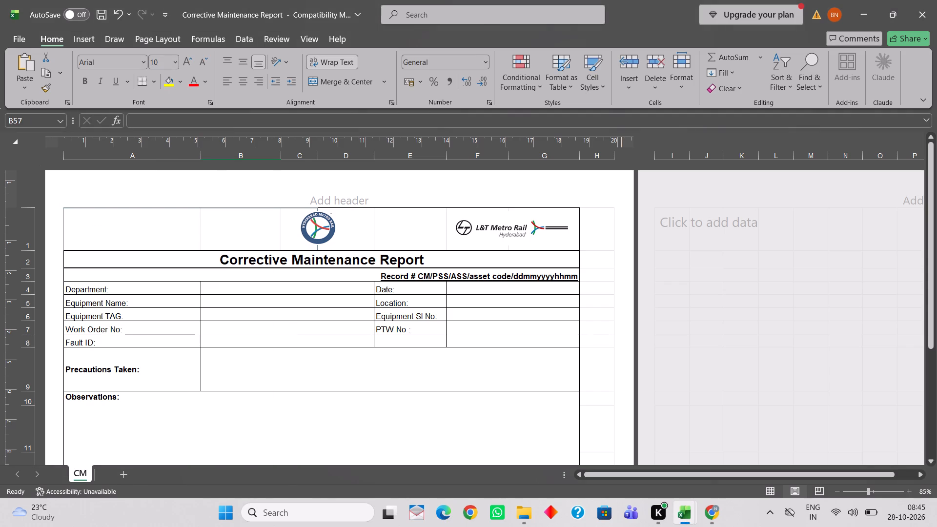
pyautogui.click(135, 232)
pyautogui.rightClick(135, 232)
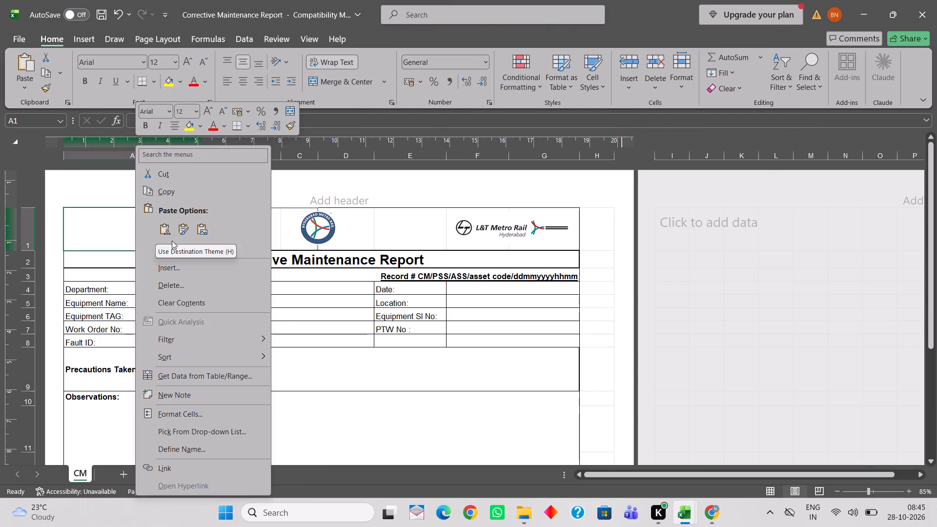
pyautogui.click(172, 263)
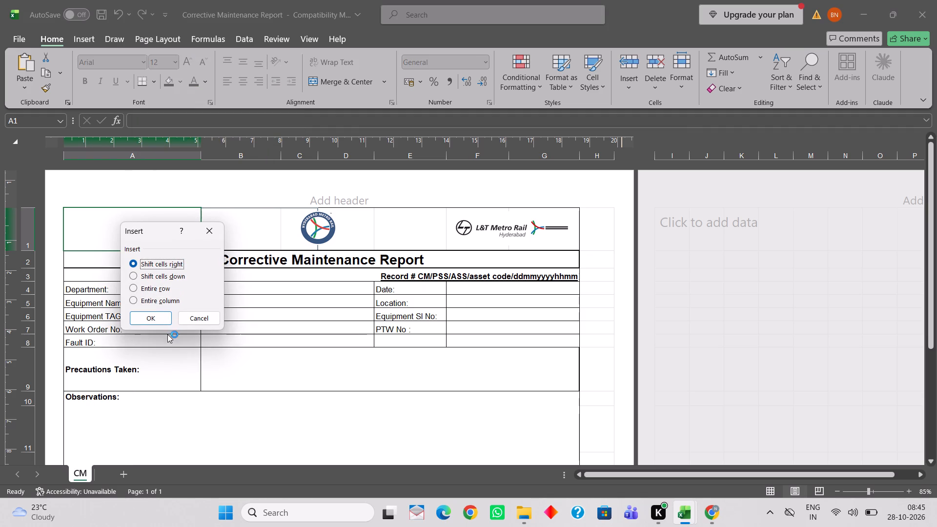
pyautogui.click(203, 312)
# Select the emptied cell A1 and open the selection of a picture from this device for insertion.
pyautogui.click(158, 233)
pyautogui.rightClick(155, 233)
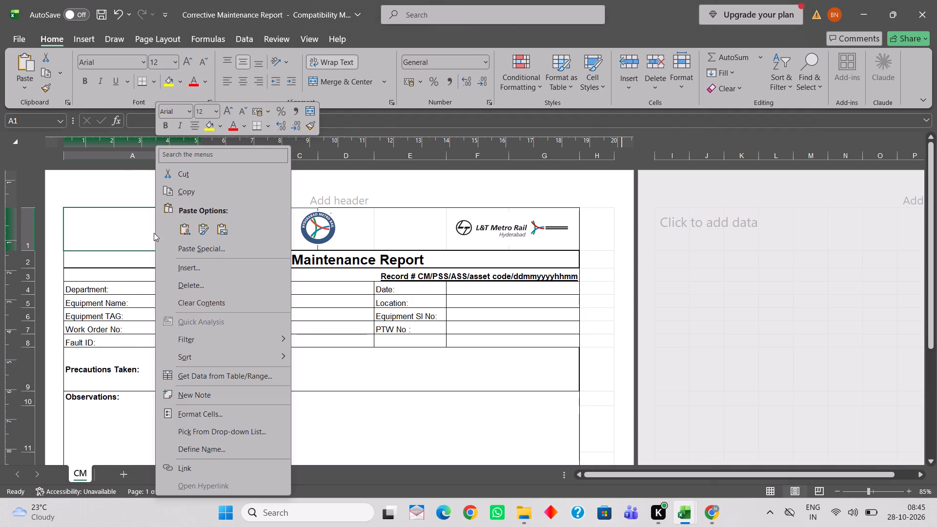
pyautogui.click(154, 233)
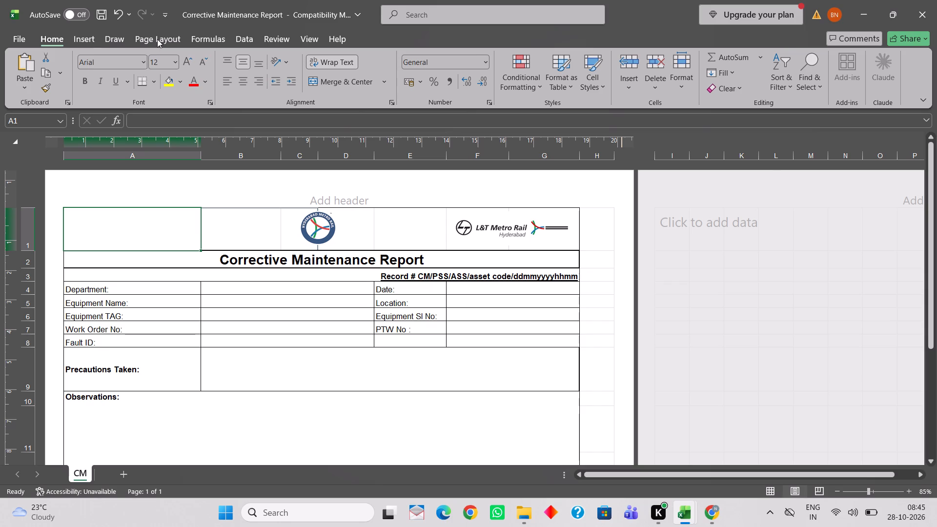
pyautogui.click(87, 41)
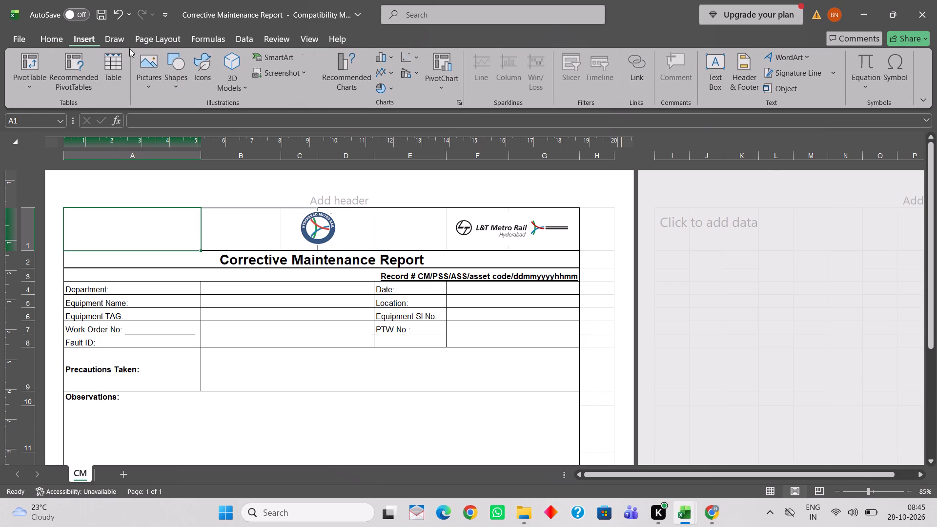
pyautogui.click(153, 83)
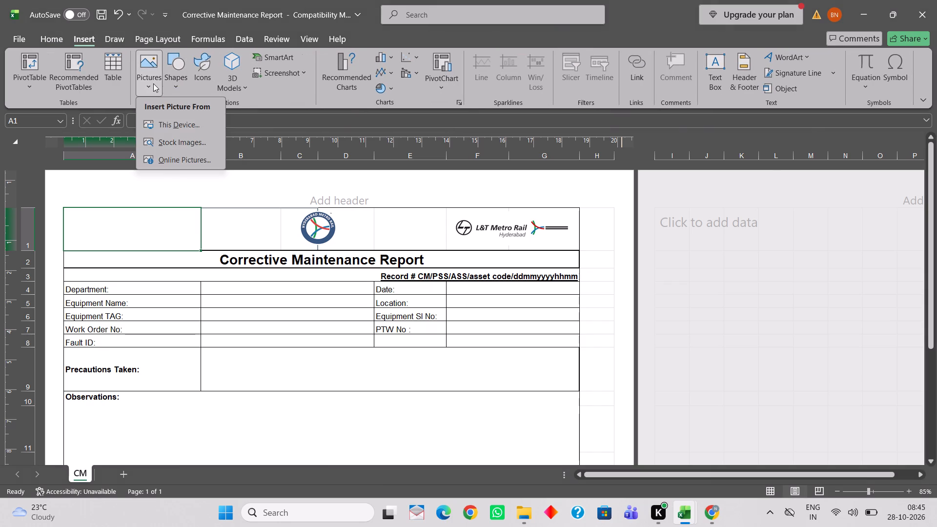
pyautogui.click(176, 124)
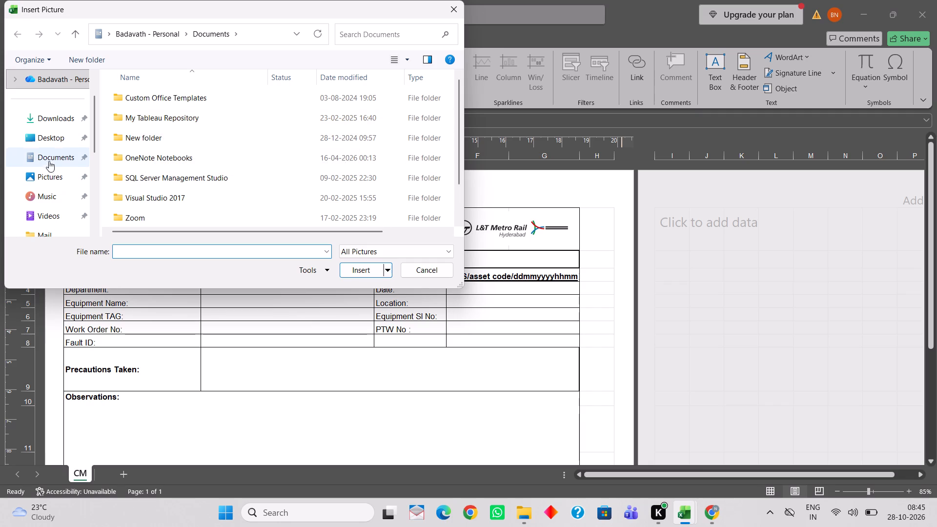
# Look through the Pictures folder for the replacement logo.
pyautogui.scroll(5, 68, 122)
pyautogui.scroll(-1, 68, 122)
pyautogui.scroll(6, 68, 122)
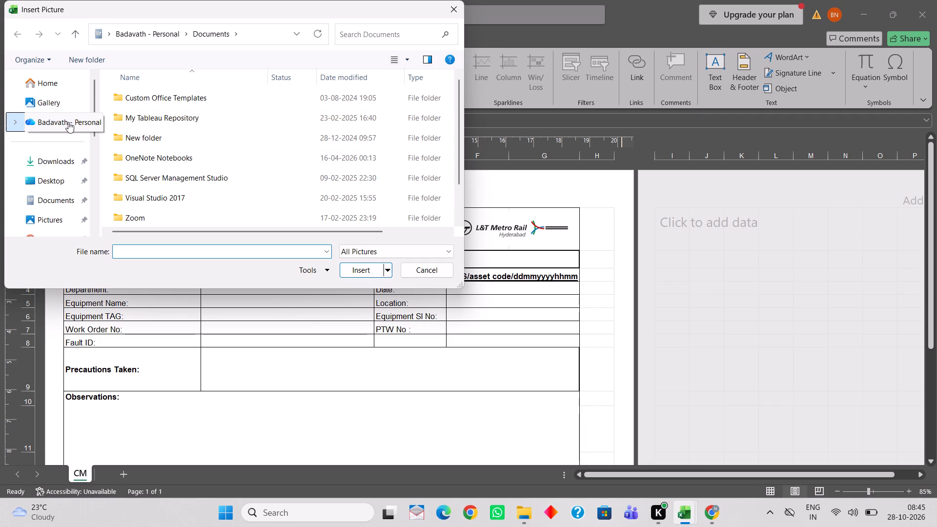
pyautogui.scroll(-1, 81, 183)
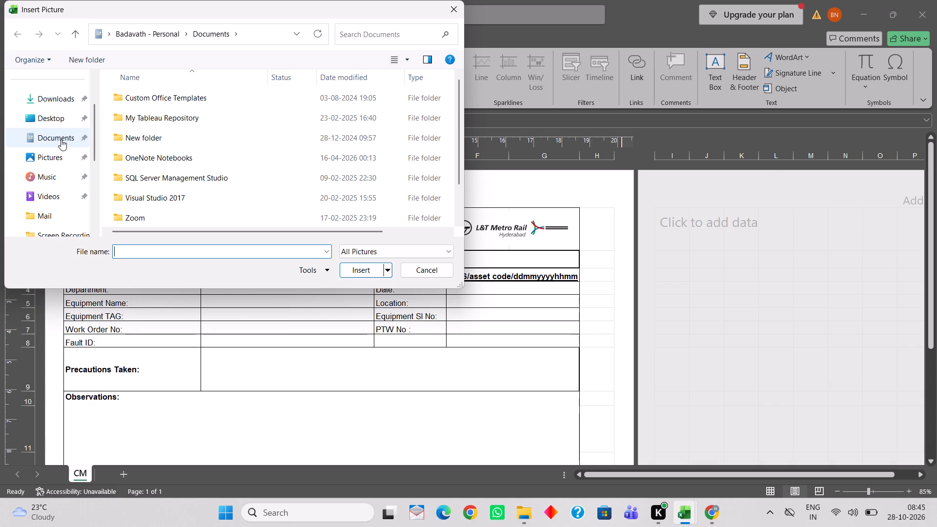
pyautogui.click(58, 162)
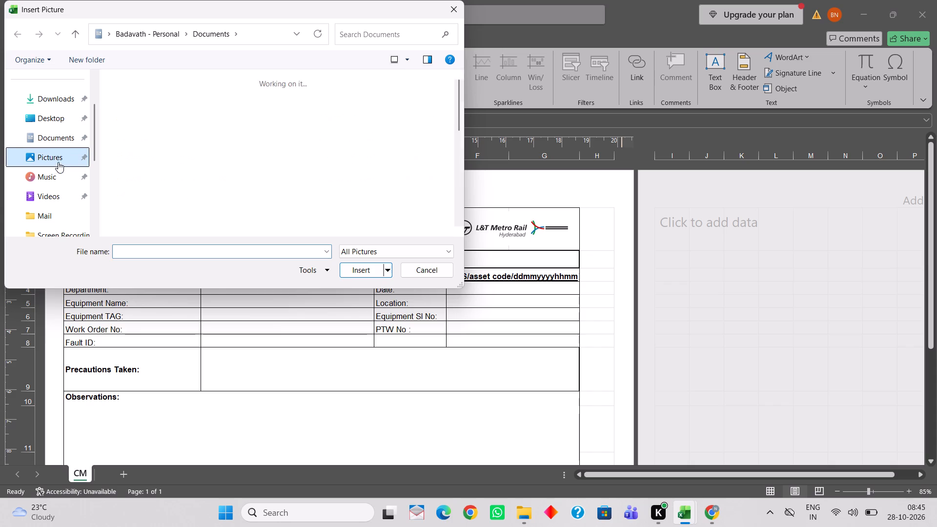
pyautogui.scroll(-4, 353, 114)
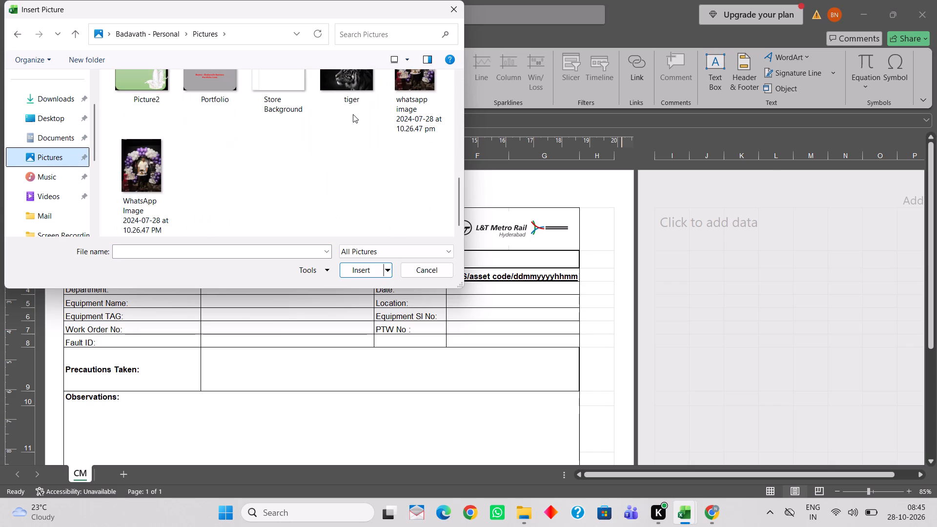
pyautogui.scroll(-4, 353, 114)
pyautogui.scroll(3, 353, 114)
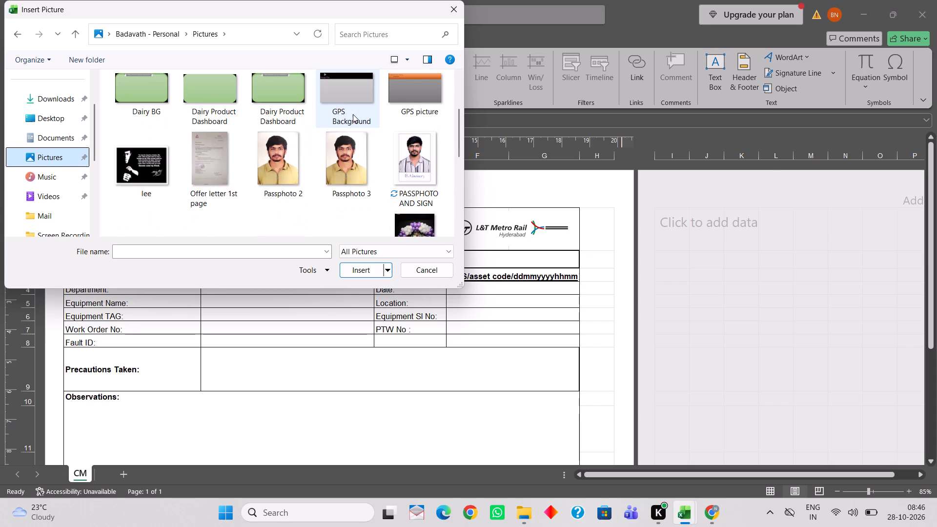
pyautogui.scroll(-1, 353, 114)
pyautogui.scroll(1, 353, 114)
pyautogui.scroll(-1, 353, 114)
pyautogui.scroll(2, 353, 114)
pyautogui.scroll(6, 38, 130)
# Search the Home location for "Insta" and insert the InstaSine logo picture into the report.
pyautogui.click(43, 77)
pyautogui.click(43, 79)
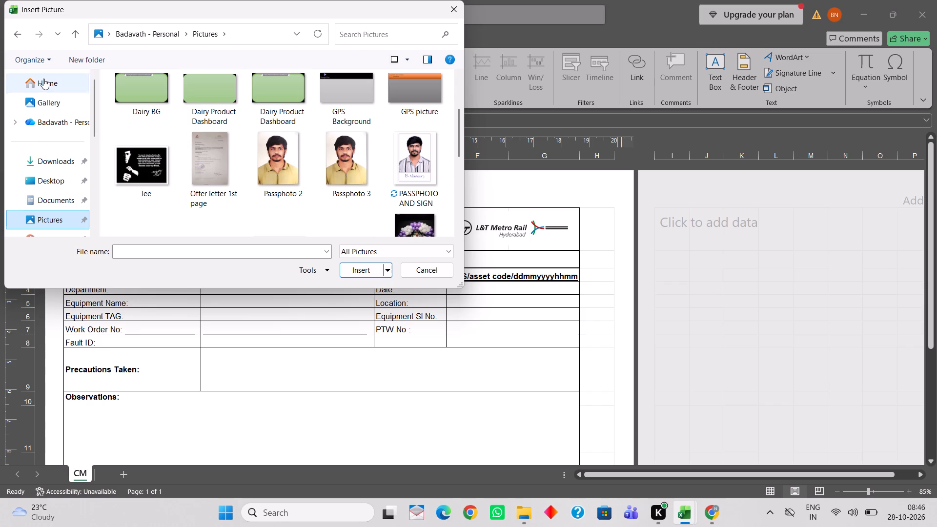
pyautogui.click(365, 33)
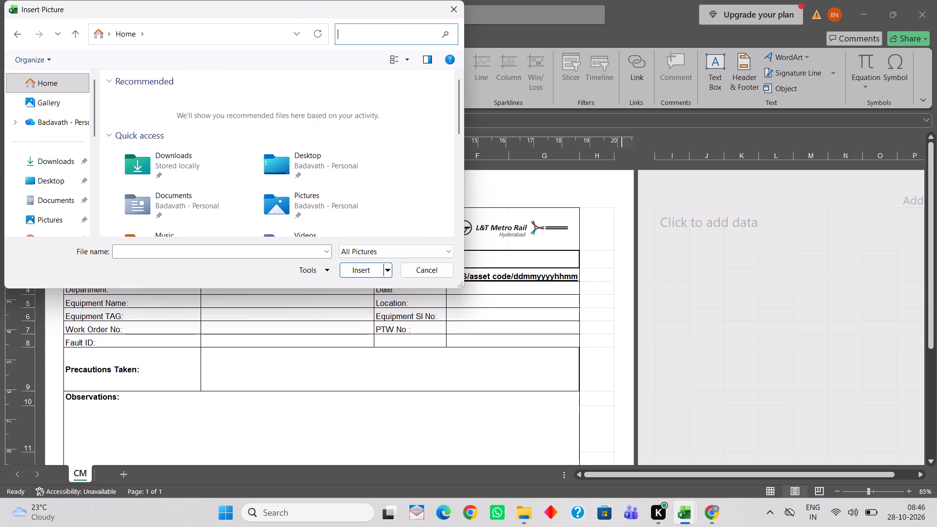
pyautogui.write('Ins')
pyautogui.write('ta')
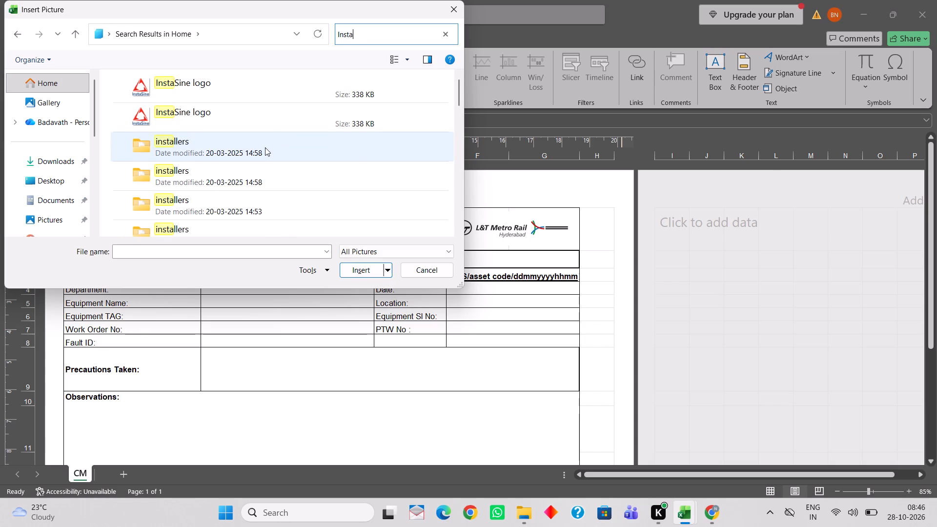
pyautogui.doubleClick(235, 82)
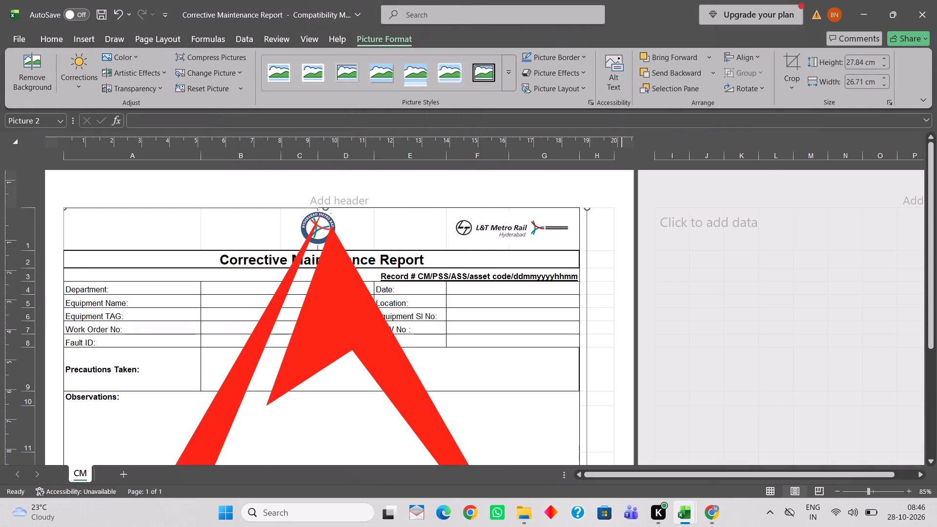
# Shrink the InstaSine logo proportionally to about 2.99 cm high and 2.86 cm wide.
pyautogui.scroll(-4, 282, 290)
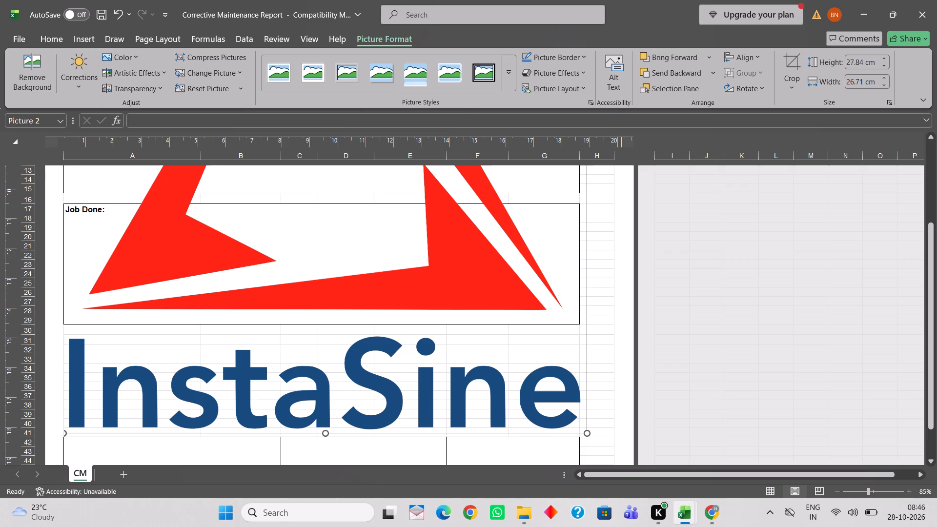
pyautogui.moveTo(589, 433); pyautogui.dragTo(513, 320)
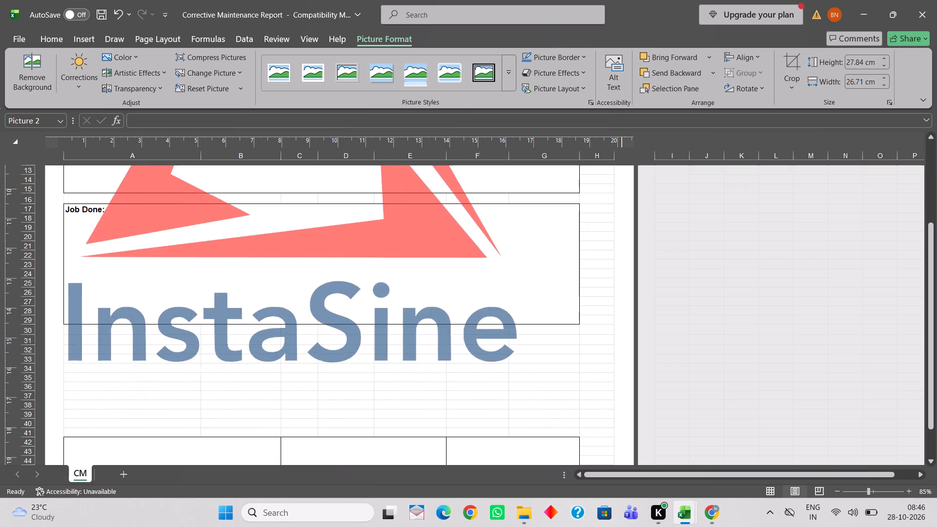
pyautogui.moveTo(513, 320); pyautogui.dragTo(370, 149)
pyautogui.scroll(-4, 481, 280)
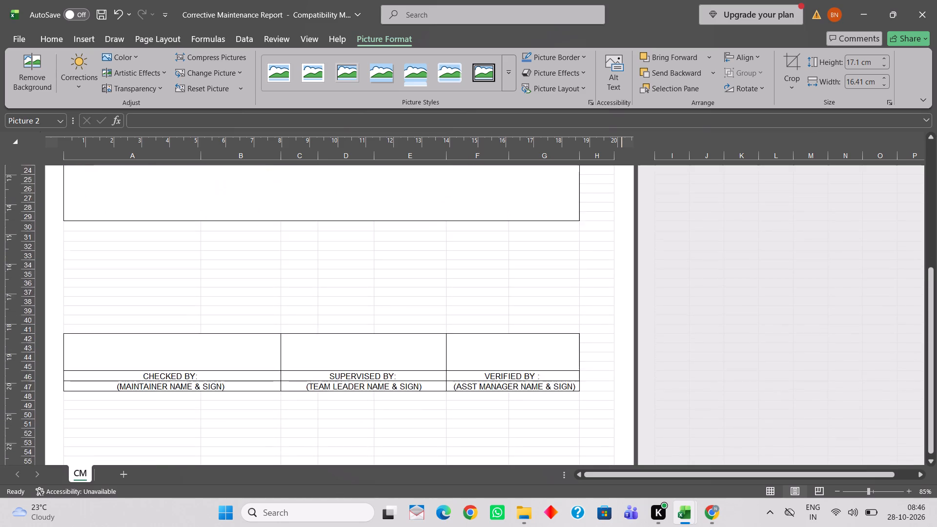
pyautogui.scroll(3, 480, 283)
pyautogui.scroll(-1, 480, 283)
pyautogui.scroll(3, 480, 283)
pyautogui.scroll(-1, 480, 284)
pyautogui.scroll(3, 480, 284)
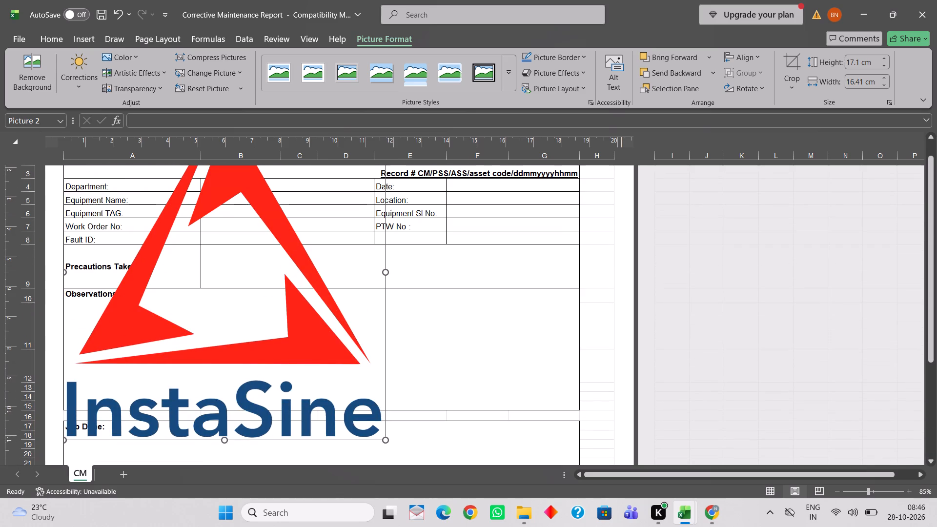
pyautogui.moveTo(384, 442); pyautogui.dragTo(261, 162)
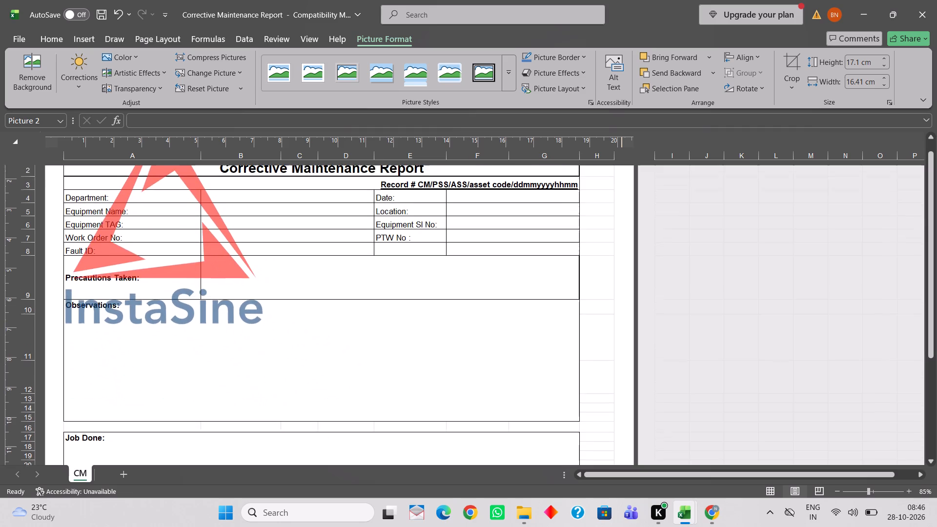
pyautogui.moveTo(261, 162); pyautogui.dragTo(117, 173)
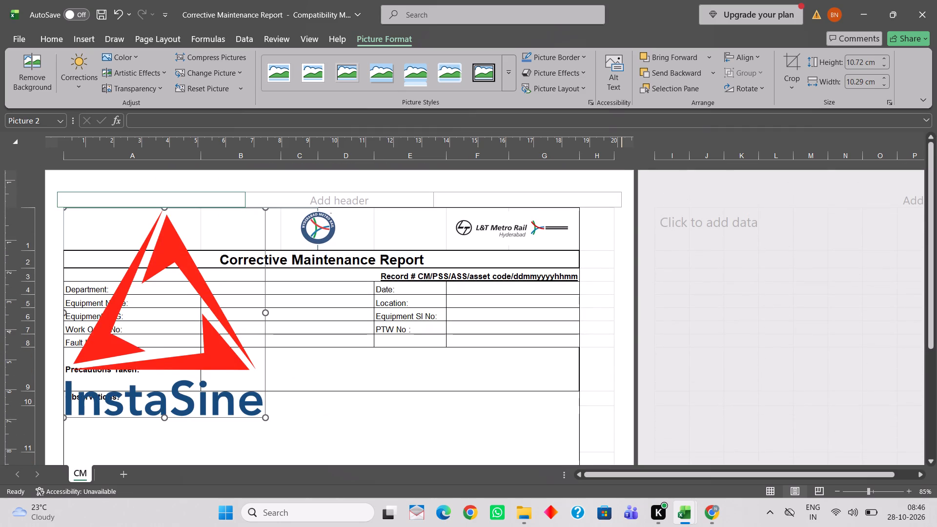
pyautogui.moveTo(265, 419); pyautogui.dragTo(242, 342)
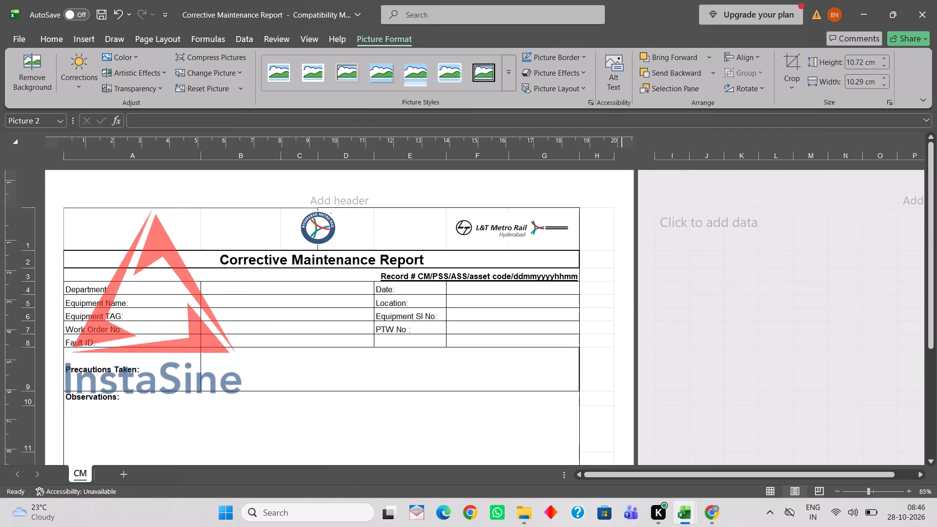
pyautogui.moveTo(242, 342); pyautogui.dragTo(220, 306)
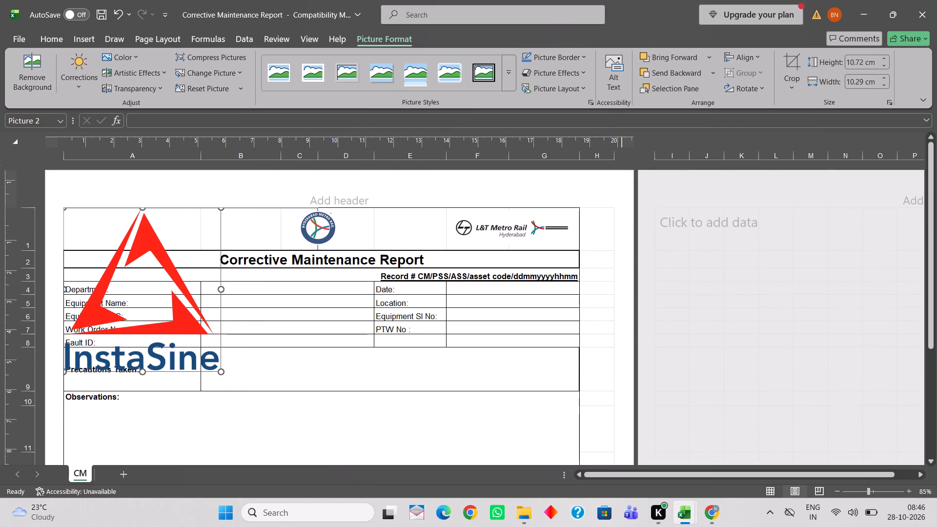
pyautogui.moveTo(222, 372); pyautogui.dragTo(136, 223)
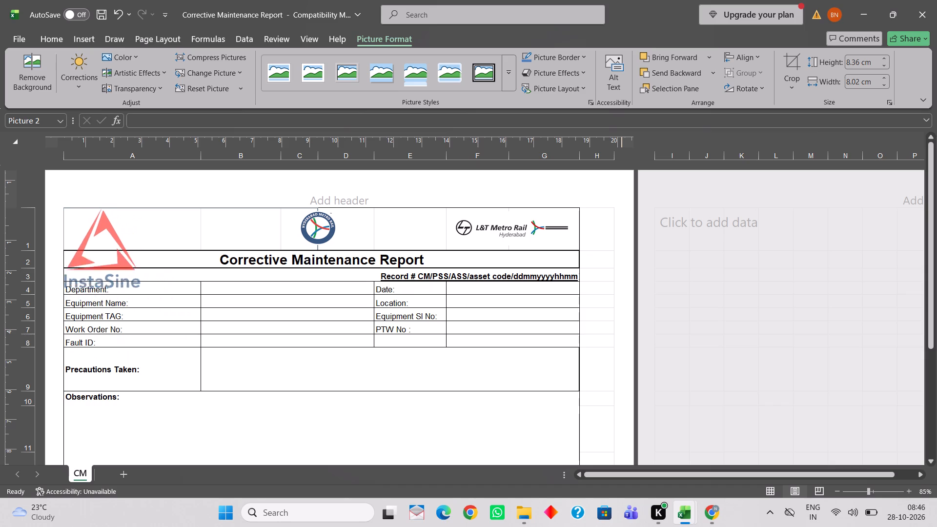
pyautogui.moveTo(136, 223); pyautogui.dragTo(104, 193)
# Move the InstaSine logo towards the middle of column A, with its top at the upper edge of row 1.
pyautogui.moveTo(94, 237); pyautogui.dragTo(116, 215)
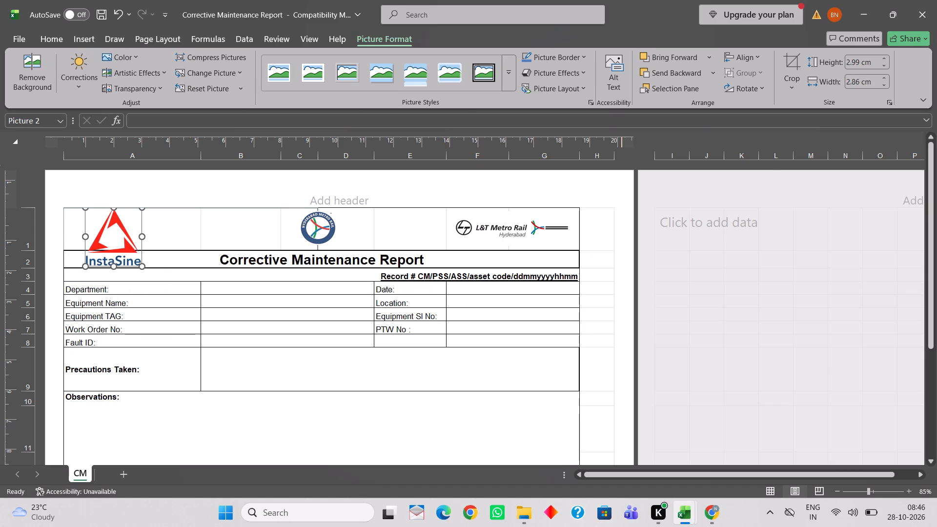
# Reduce the InstaSine logo's height to about 2.04 cm so it fits within row 1.
pyautogui.moveTo(114, 269); pyautogui.dragTo(115, 245)
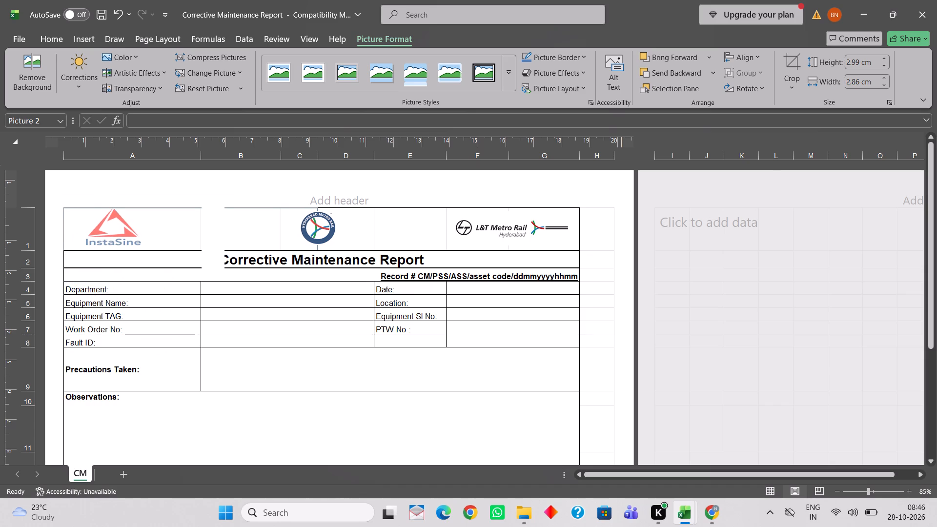
pyautogui.moveTo(115, 245); pyautogui.dragTo(116, 247)
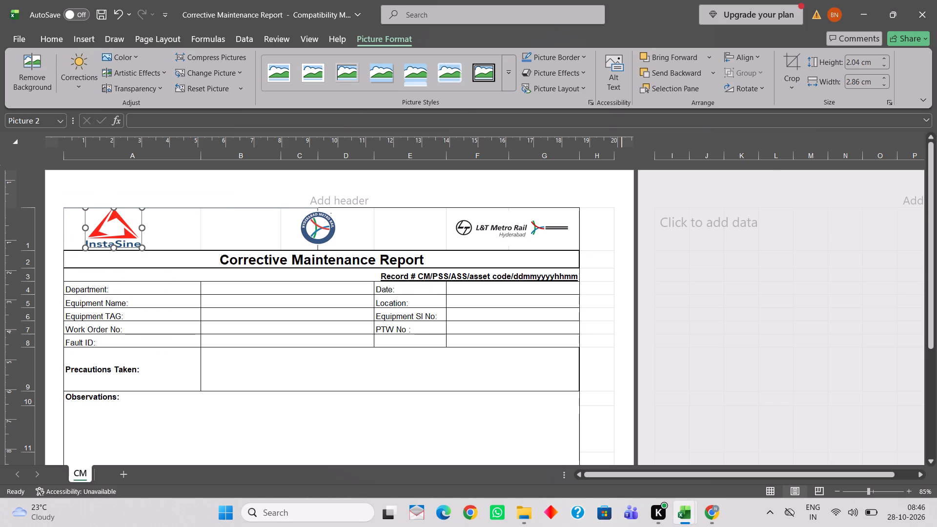
pyautogui.click(114, 206)
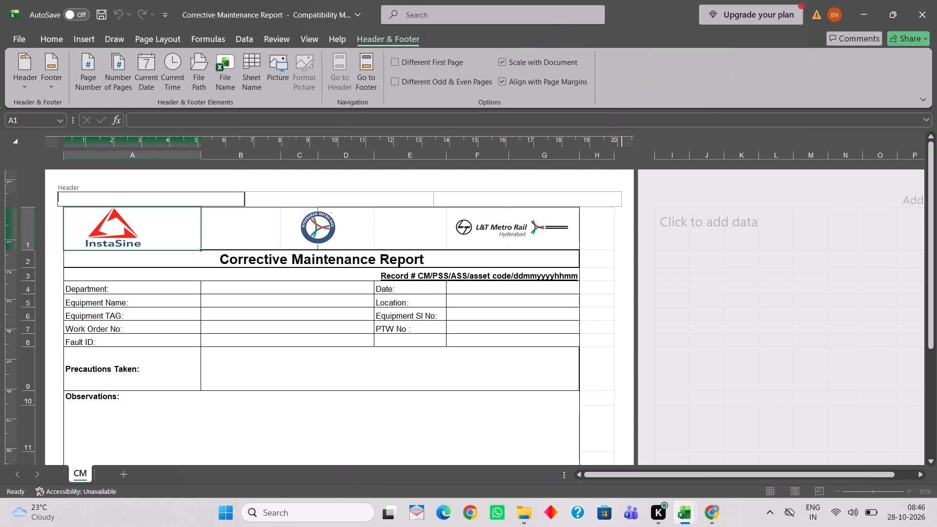
pyautogui.click(115, 225)
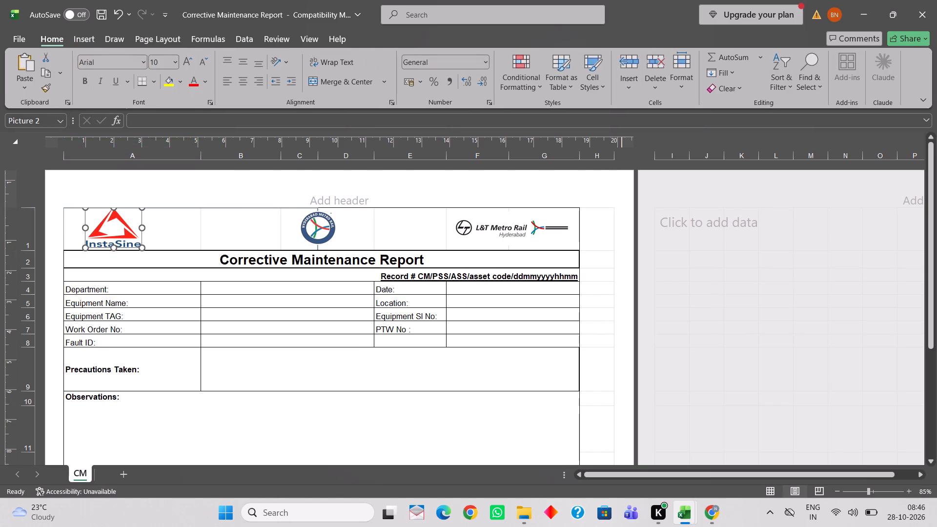
pyautogui.click(112, 208)
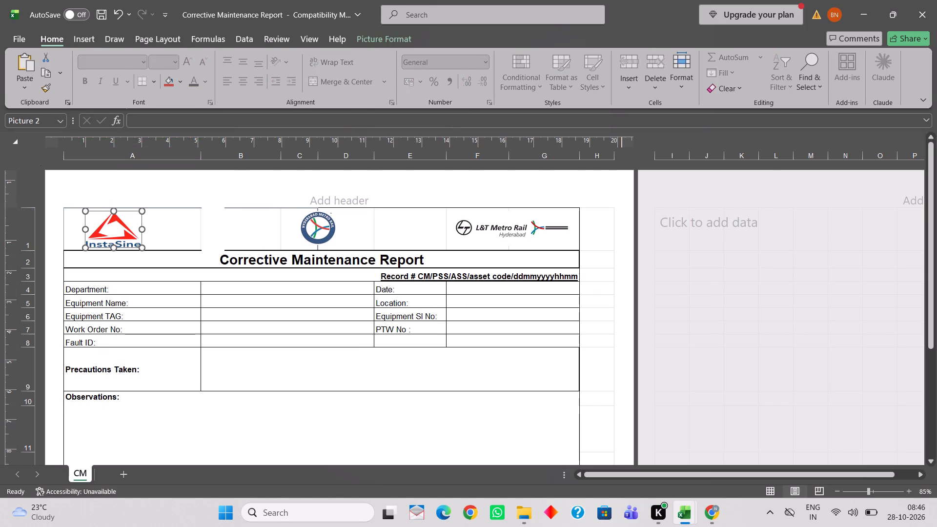
# Stretch the InstaSine logo horizontally in both directions within cell A1.
pyautogui.moveTo(143, 231); pyautogui.dragTo(159, 234)
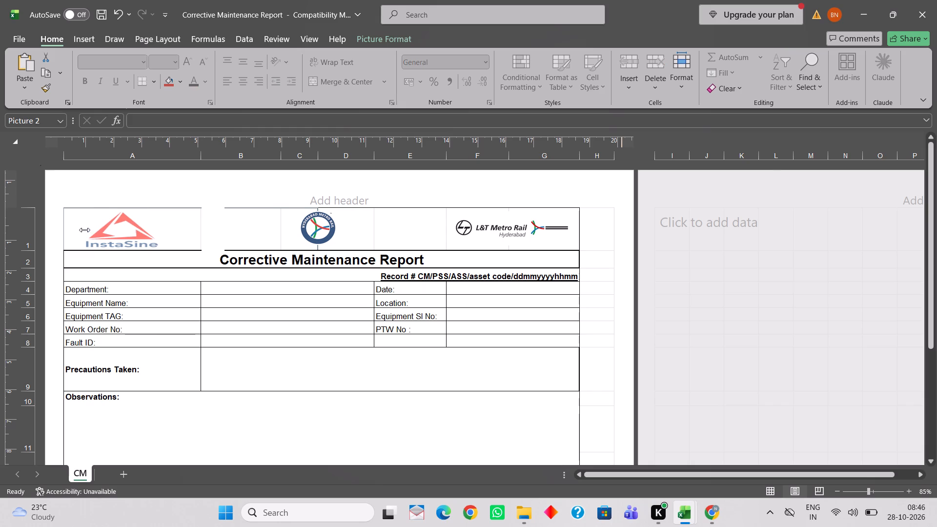
pyautogui.moveTo(84, 230); pyautogui.dragTo(74, 229)
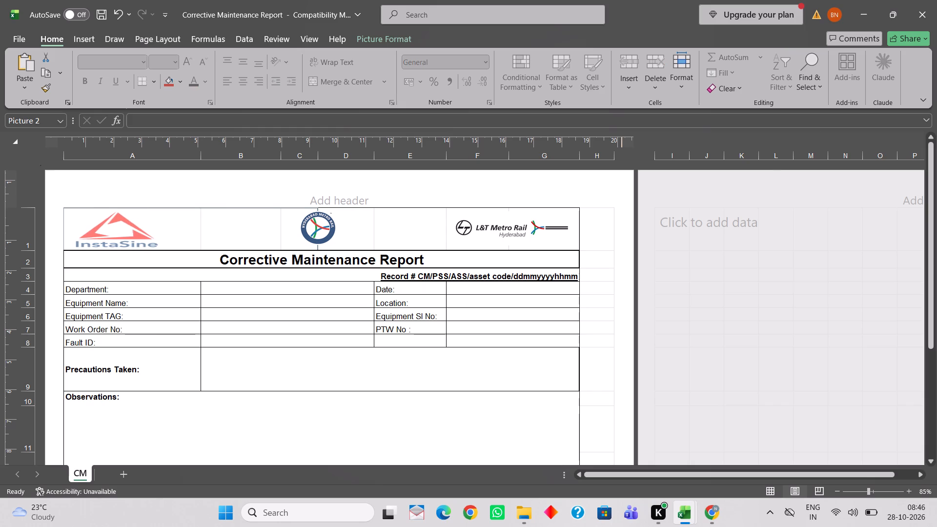
pyautogui.click(244, 317)
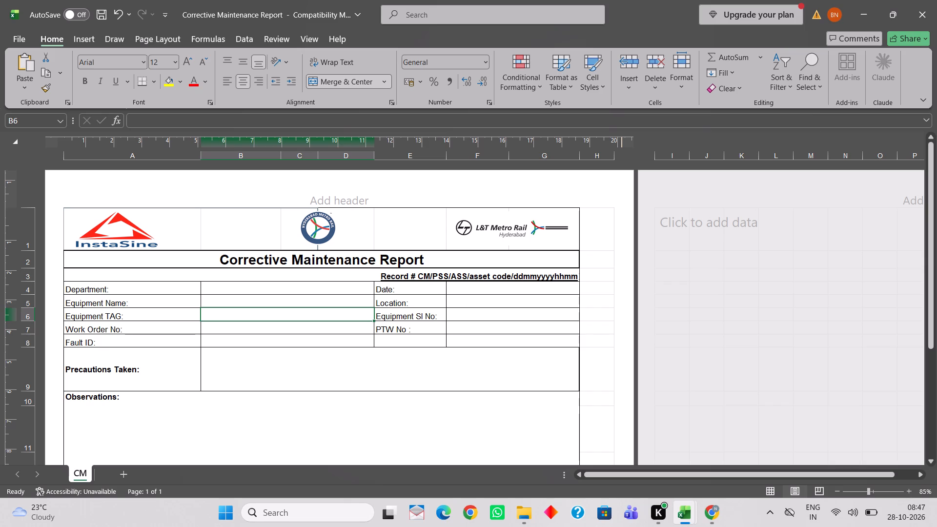
# Narrow the InstaSine logo from its right edge to about half its width, keeping its left edge in place in cell A1.
pyautogui.click(119, 234)
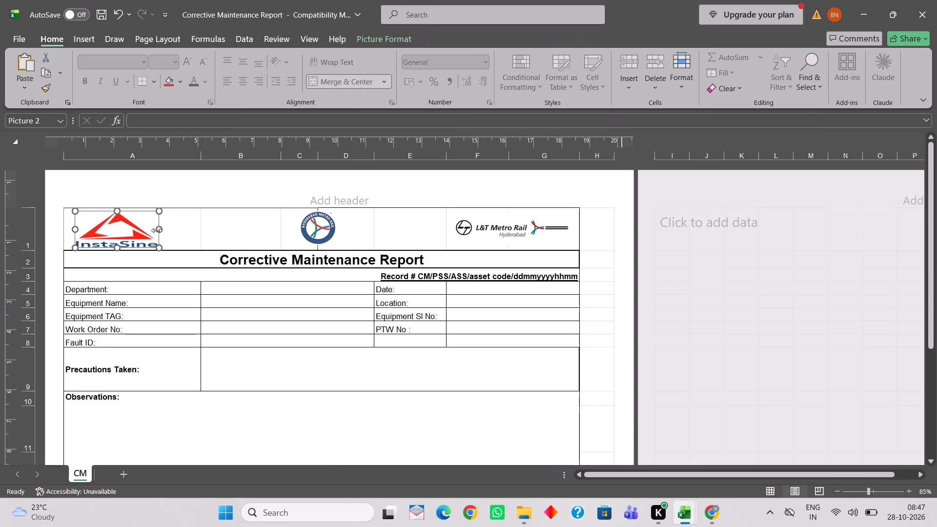
pyautogui.moveTo(160, 230); pyautogui.dragTo(134, 228)
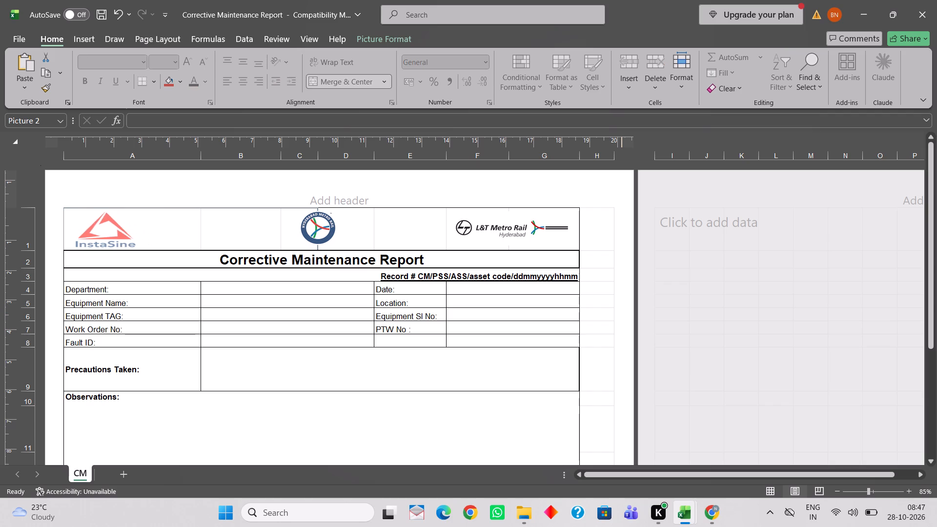
pyautogui.moveTo(134, 228); pyautogui.dragTo(117, 227)
pyautogui.click(179, 243)
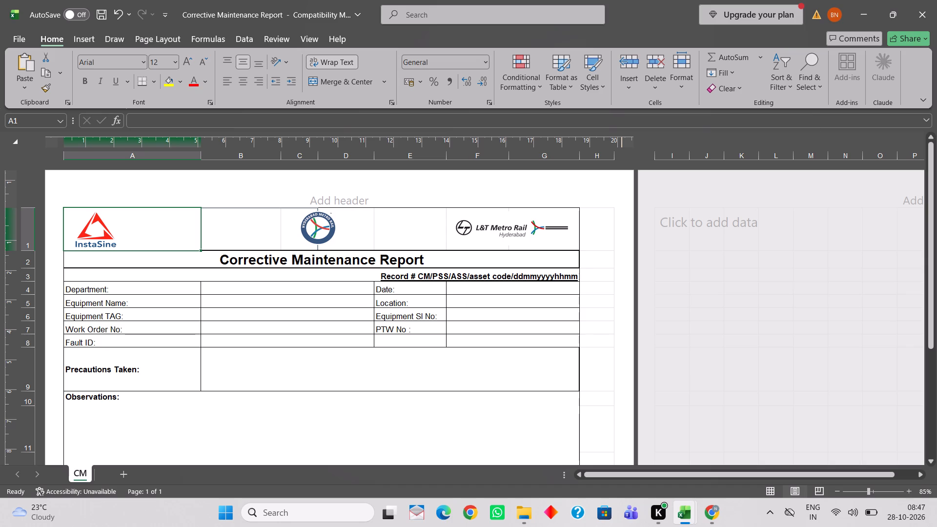
# Save the Corrective Maintenance Report in its current Excel 97-2003 format, continuing past the compatibility check.
pyautogui.hotkey('ctrl', 's')
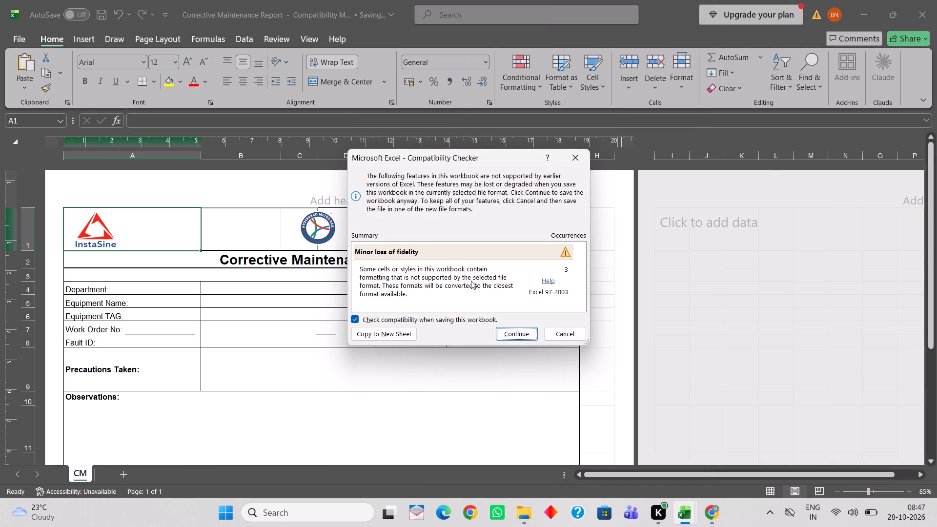
pyautogui.scroll(-5, 498, 332)
pyautogui.click(523, 340)
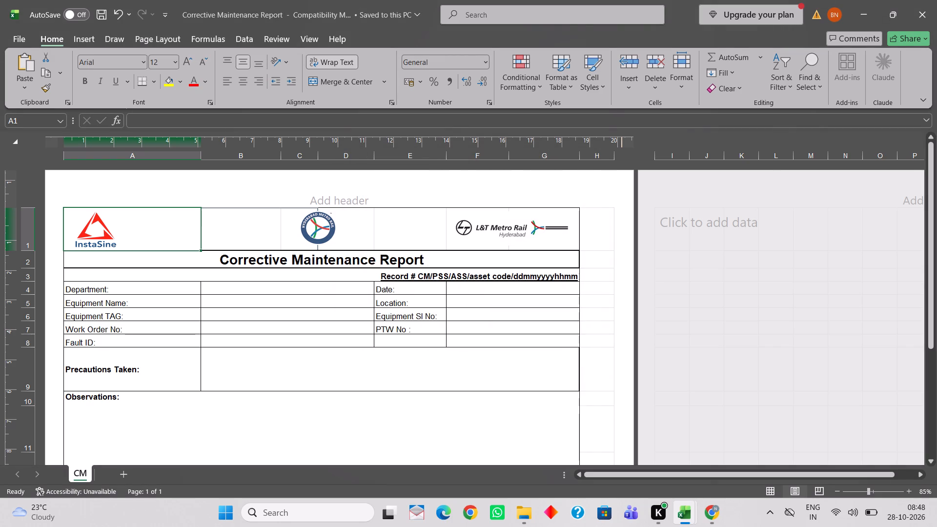
# Look over the whole report layout, from the logo row down to the signature block.
pyautogui.scroll(2, 353, 314)
pyautogui.scroll(-1, 353, 314)
pyautogui.scroll(1, 353, 314)
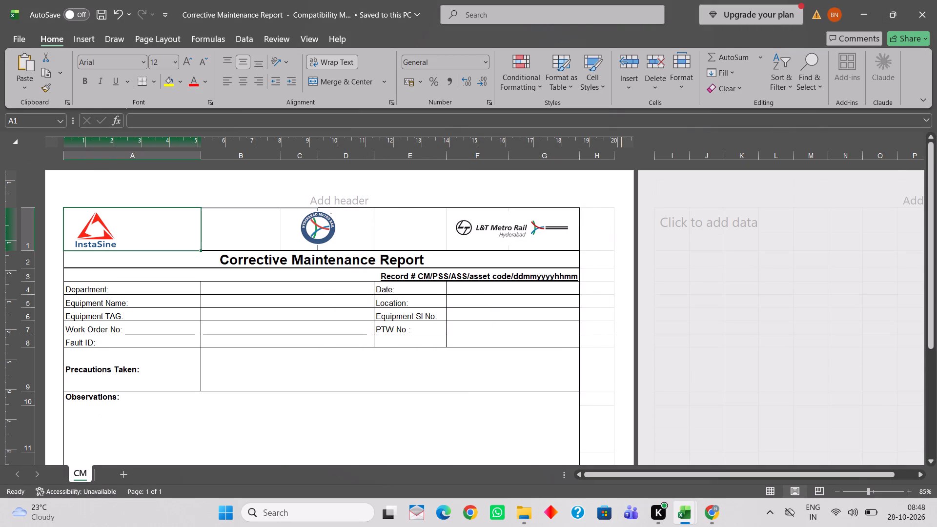
pyautogui.scroll(-10, 353, 314)
pyautogui.scroll(1, 353, 314)
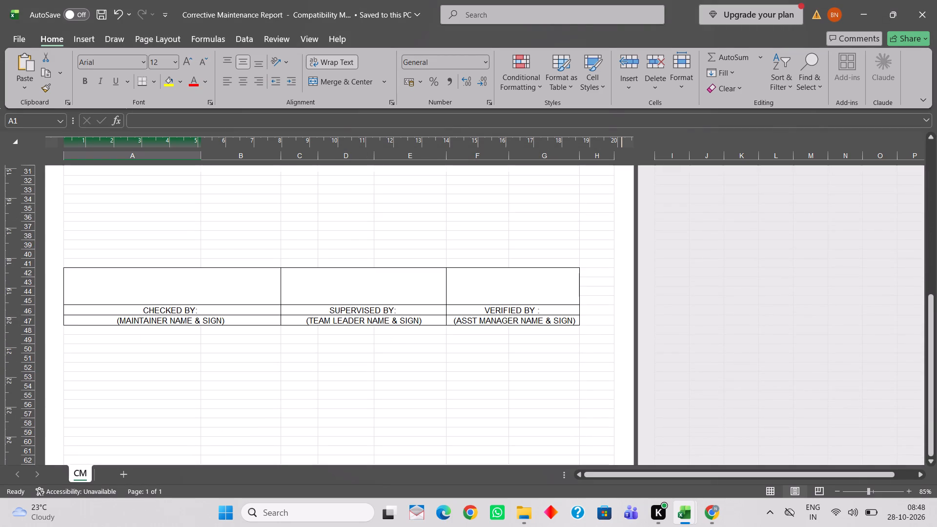
pyautogui.scroll(3, 353, 314)
pyautogui.scroll(8, 356, 274)
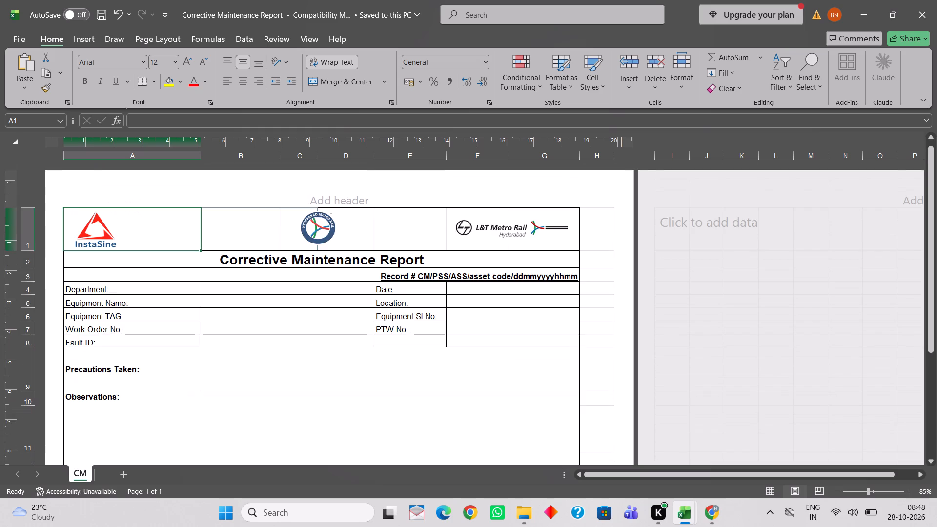
pyautogui.scroll(1, 356, 274)
pyautogui.scroll(-8, 356, 274)
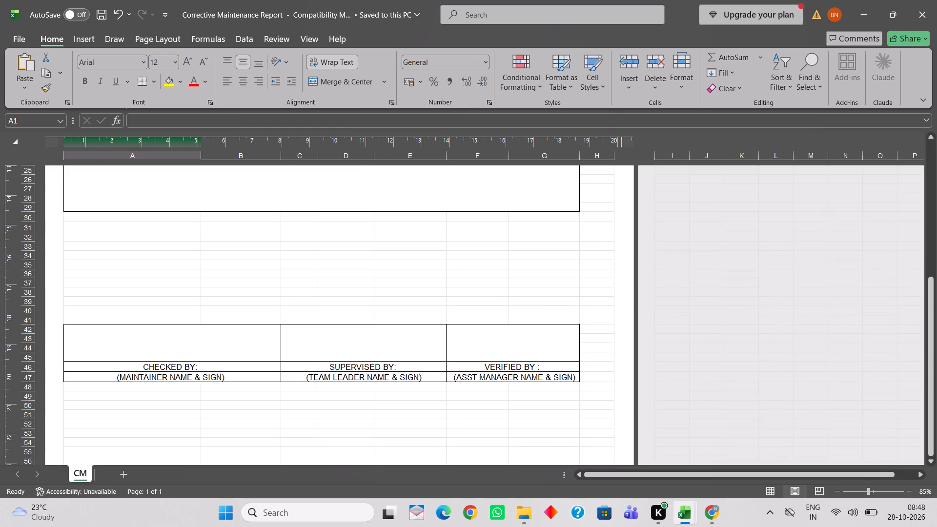
pyautogui.click(360, 258)
pyautogui.click(365, 184)
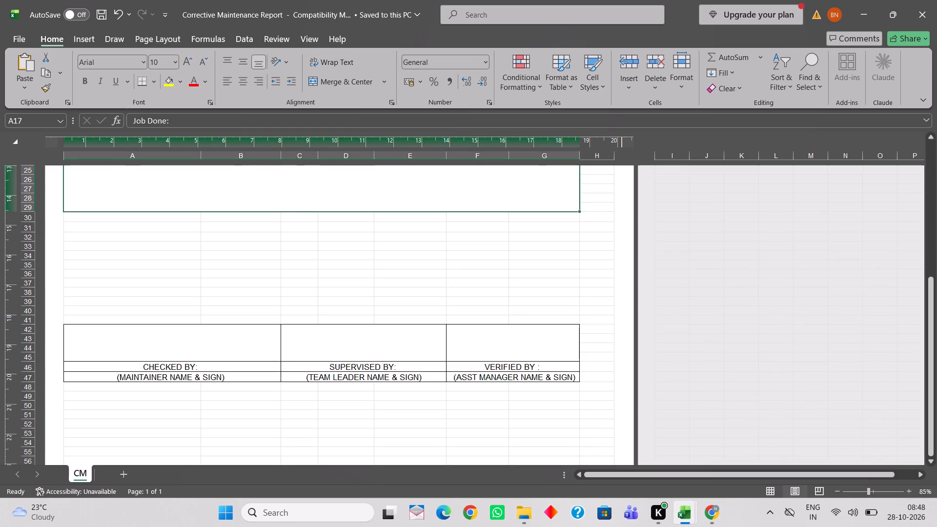
pyautogui.scroll(9, 351, 210)
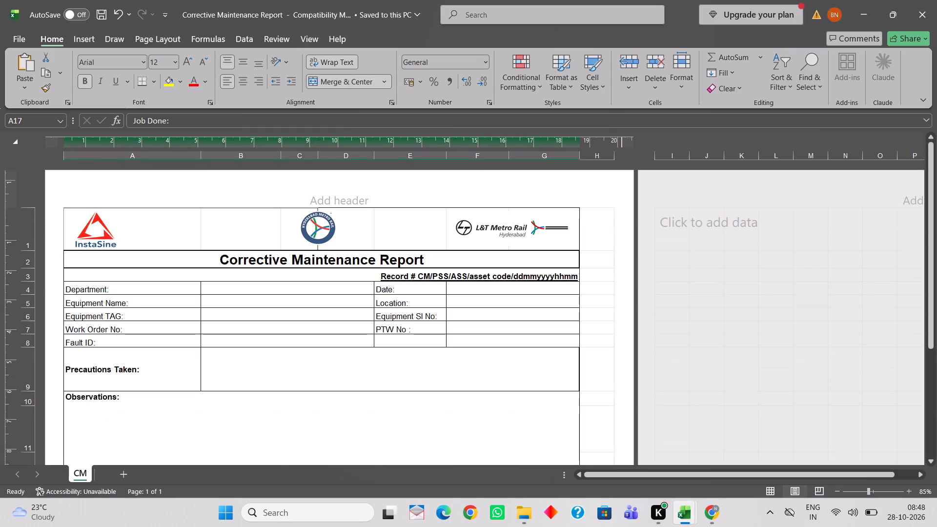
# Select the report's filled cell region around B1 and examine the layout from the logo row down to the signature block.
pyautogui.click(213, 237)
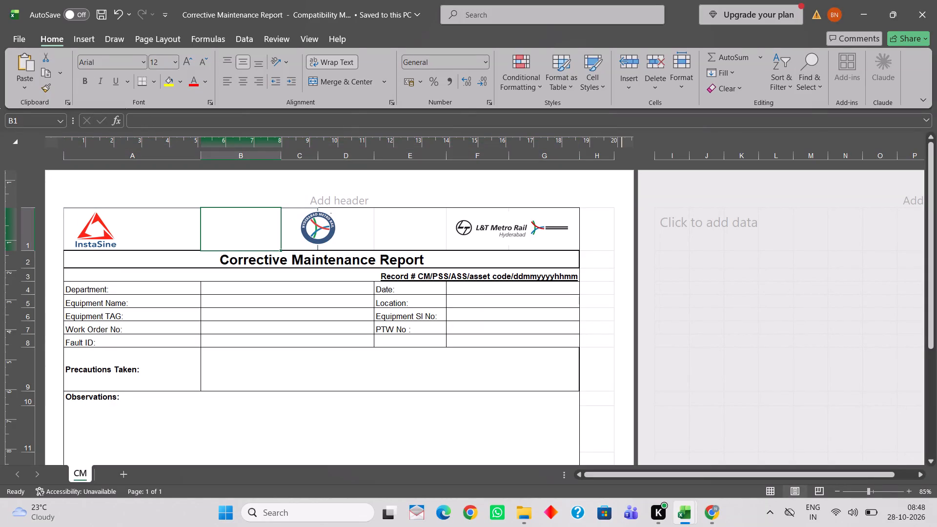
pyautogui.hotkey('ctrl', 'a')
pyautogui.scroll(2, 214, 237)
pyautogui.scroll(-1, 214, 237)
pyautogui.scroll(2, 214, 237)
pyautogui.scroll(-5, 214, 237)
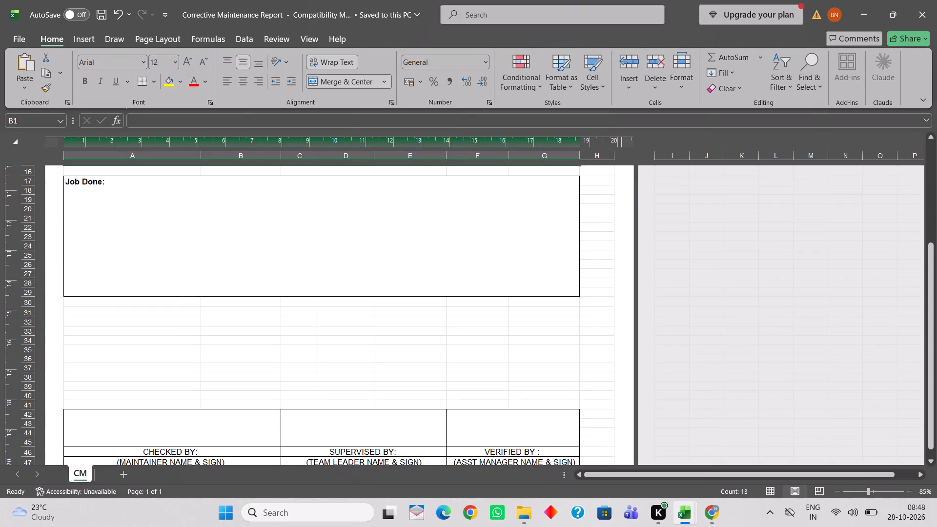
pyautogui.scroll(2, 215, 241)
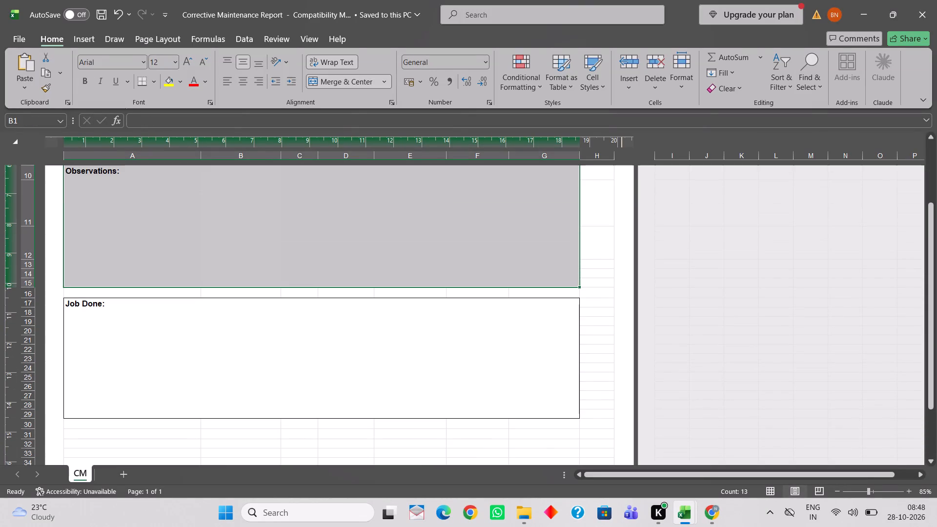
pyautogui.scroll(5, 215, 241)
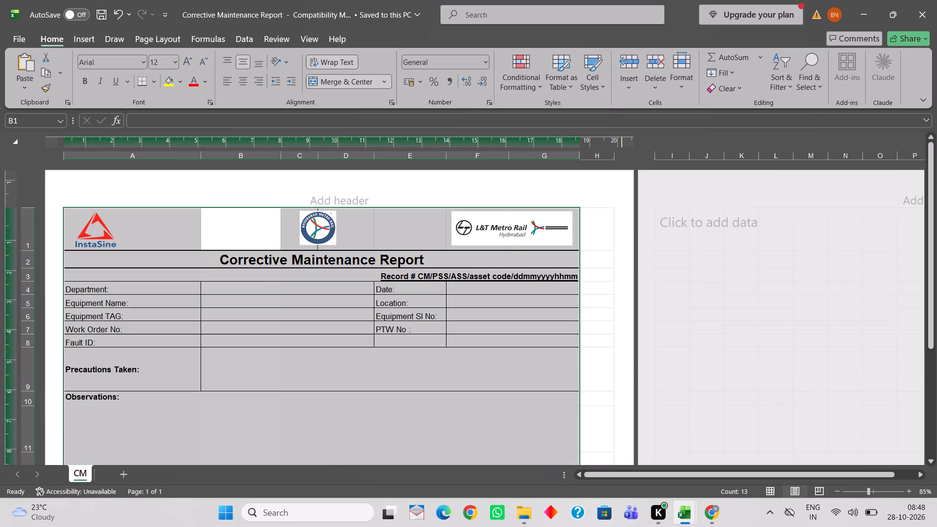
pyautogui.scroll(3, 215, 242)
pyautogui.scroll(-5, 215, 243)
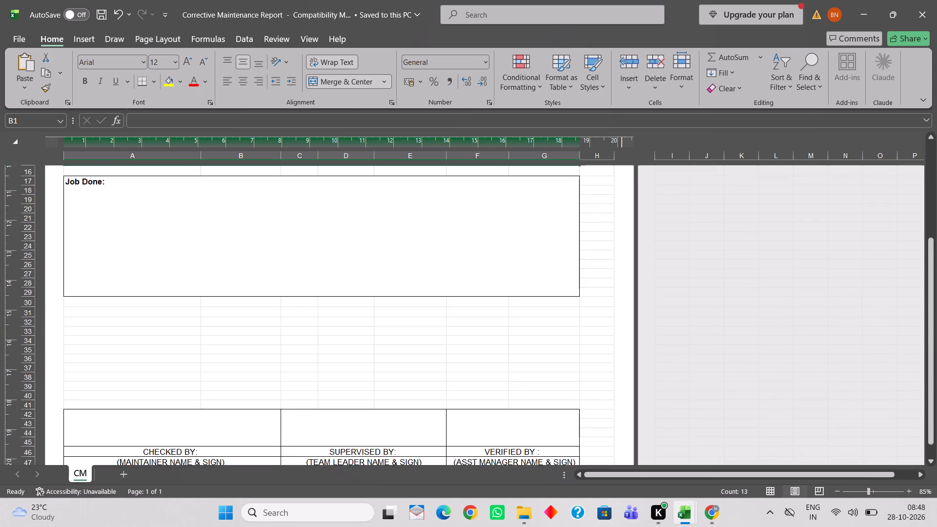
pyautogui.scroll(-6, 214, 246)
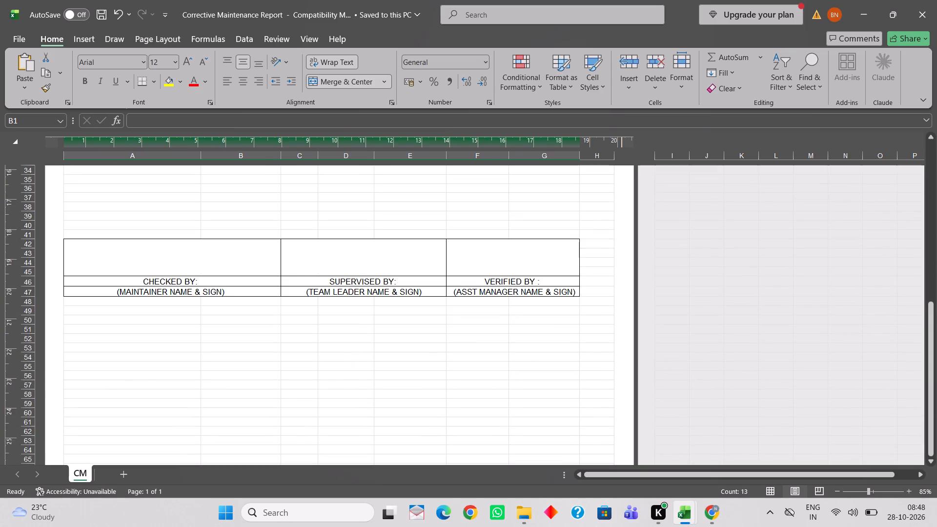
pyautogui.scroll(-1, 221, 274)
pyautogui.scroll(4, 221, 274)
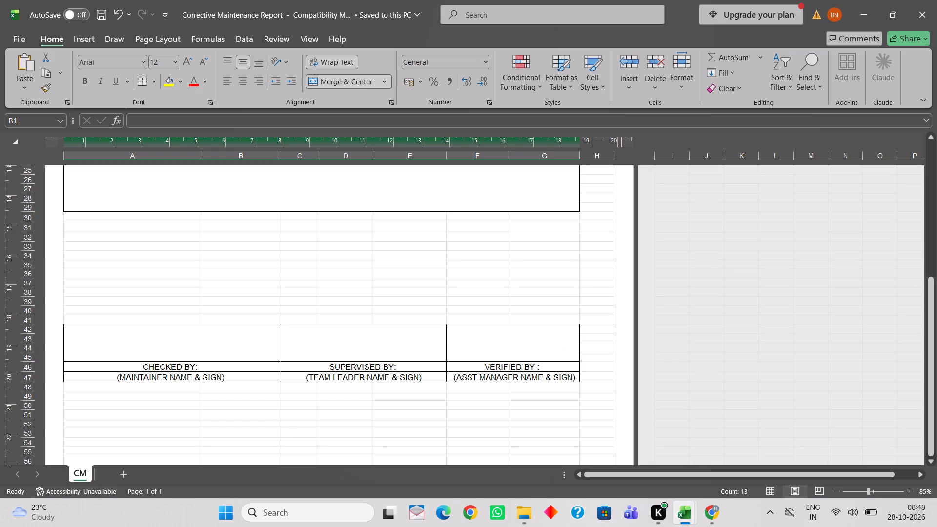
pyautogui.scroll(10, 289, 254)
pyautogui.scroll(-1, 289, 255)
pyautogui.scroll(5, 289, 255)
pyautogui.scroll(-4, 289, 263)
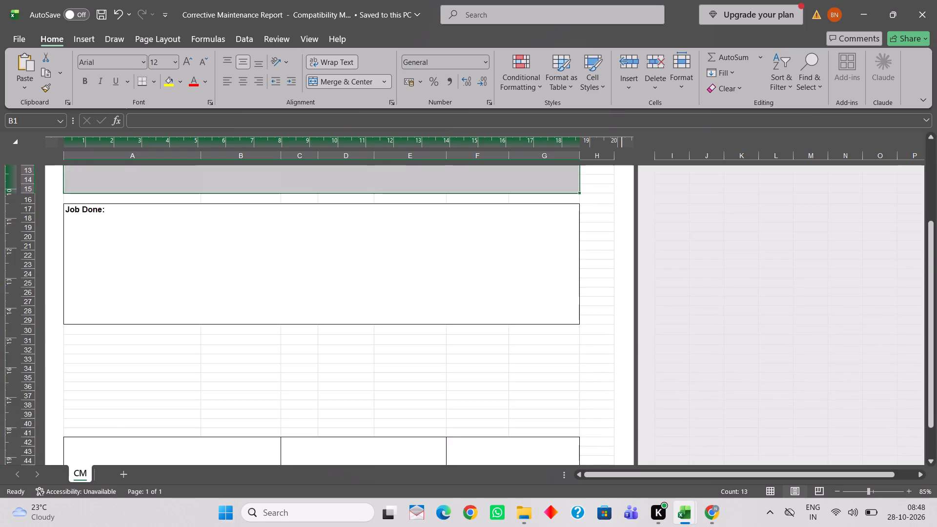
pyautogui.scroll(-7, 287, 270)
pyautogui.scroll(10, 286, 273)
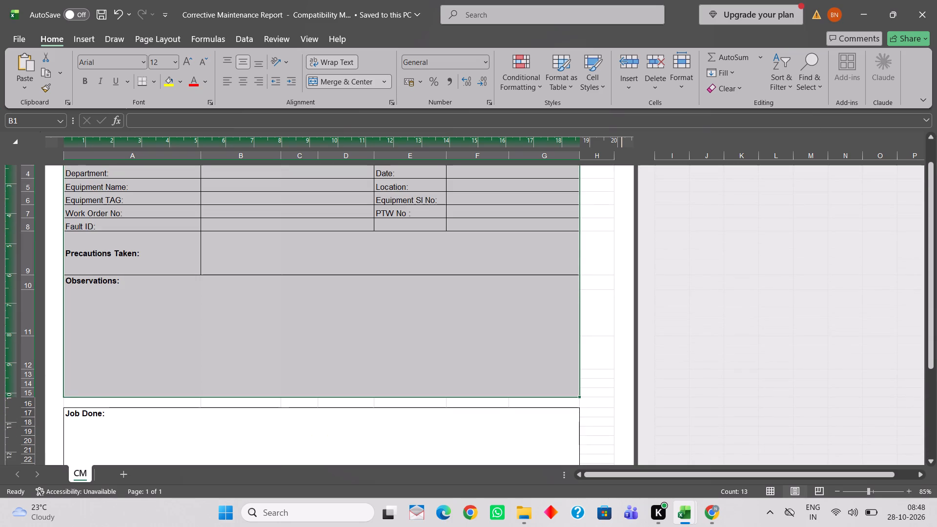
# Save a copy of the Corrective Maintenance Report in the Downloads folder as a PDF, keeping the same file name.
pyautogui.click(21, 34)
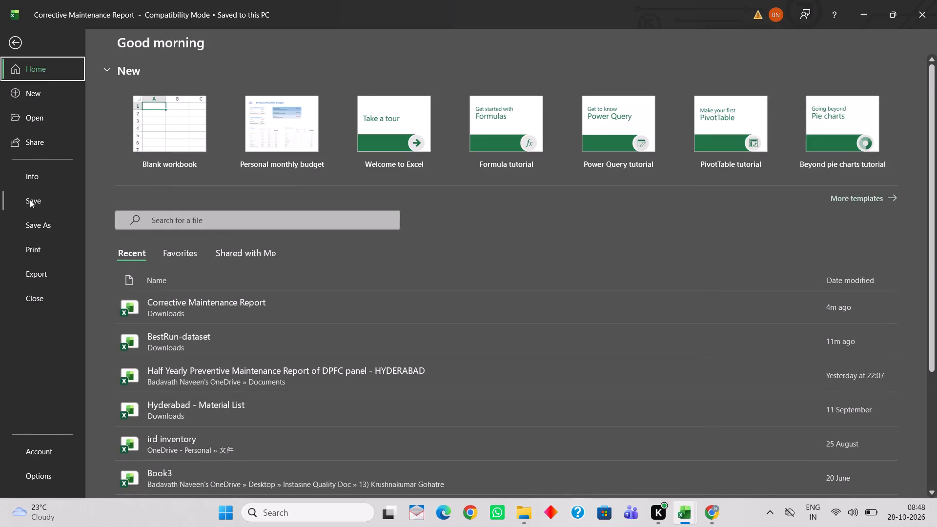
pyautogui.click(34, 226)
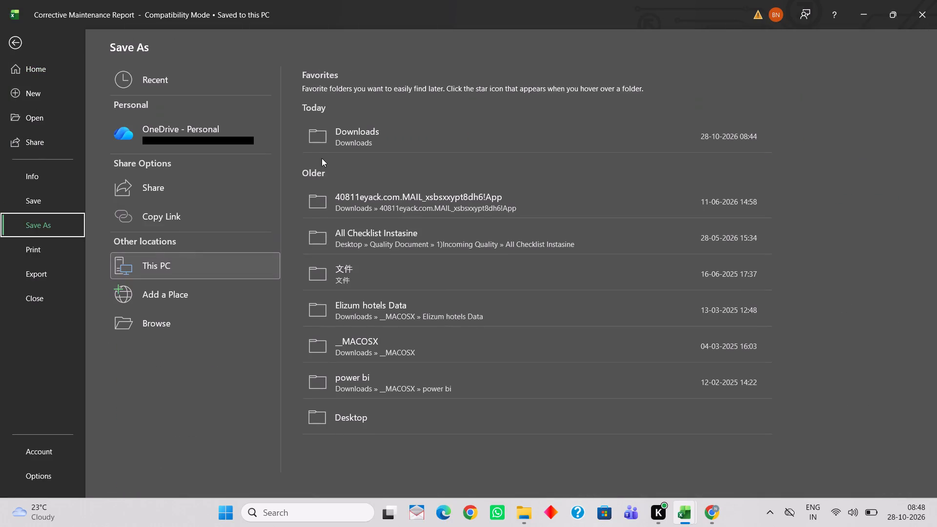
pyautogui.click(250, 266)
pyautogui.scroll(3, 374, 135)
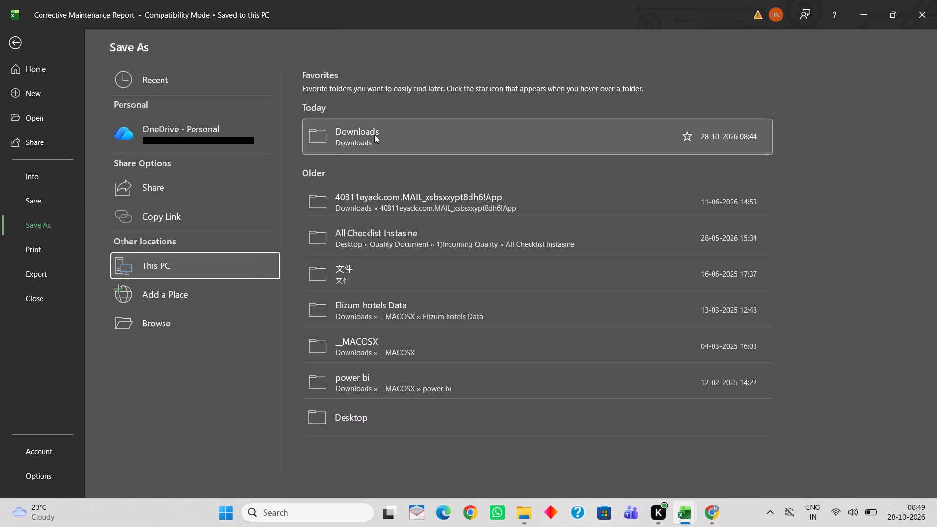
pyautogui.click(374, 135)
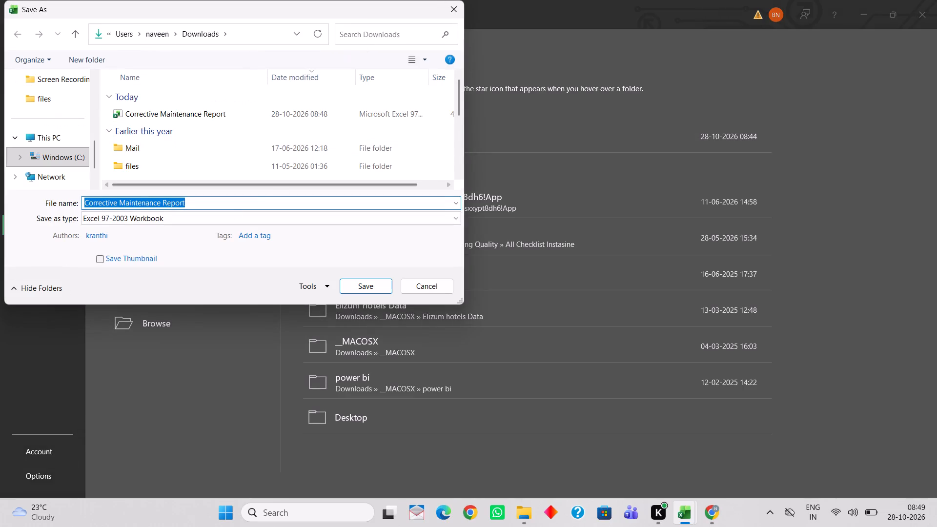
pyautogui.click(405, 216)
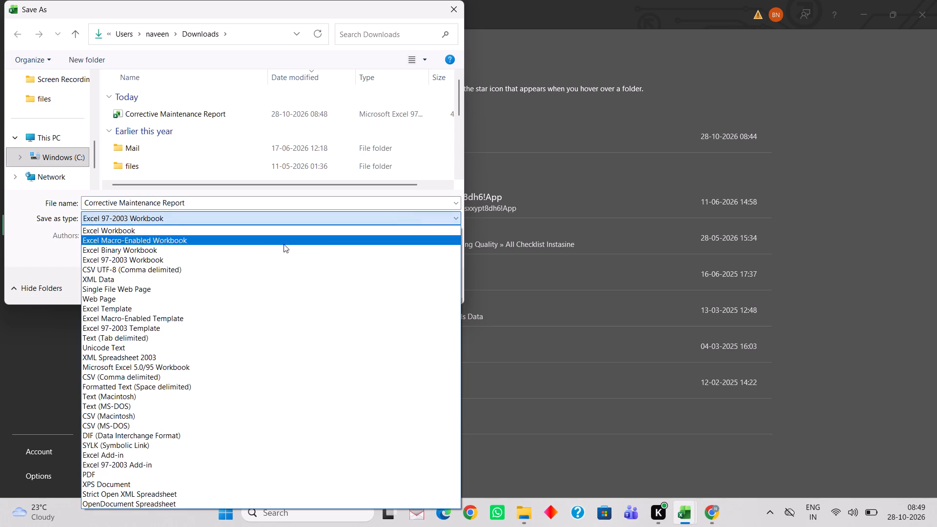
pyautogui.scroll(-4, 122, 285)
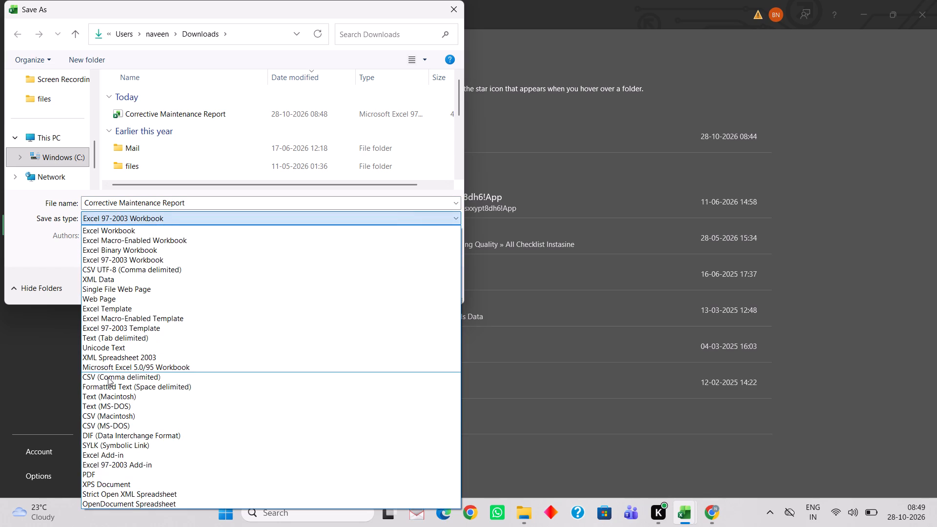
pyautogui.click(117, 474)
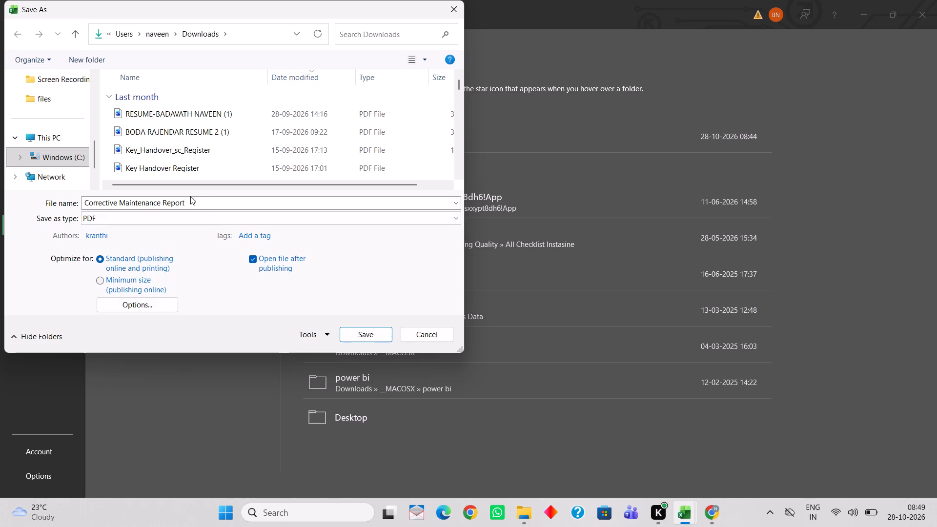
# Prefix the PDF's file name with Instasine, making it "Instasine Corrective Maintenance Report".
pyautogui.click(88, 200)
pyautogui.click(88, 199)
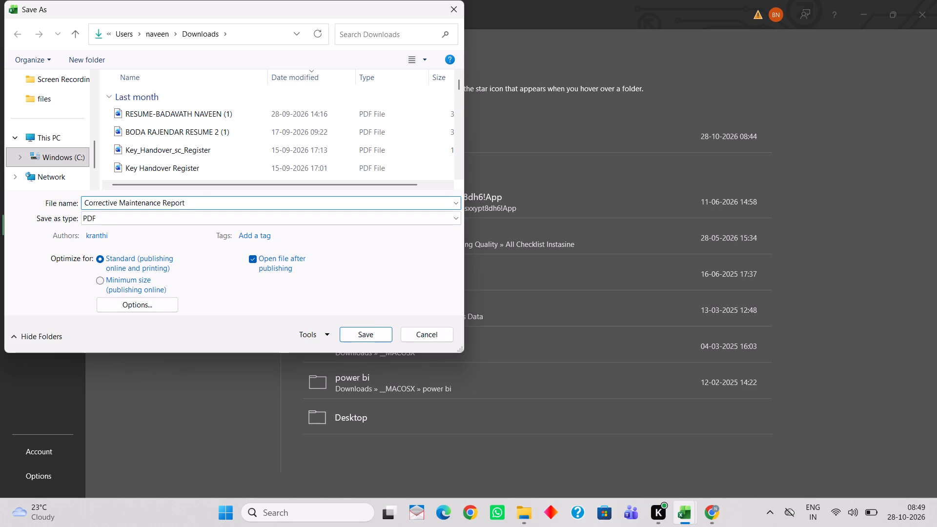
pyautogui.press('Left')
pyautogui.hotkey('shift', 'i')
pyautogui.write('nsta')
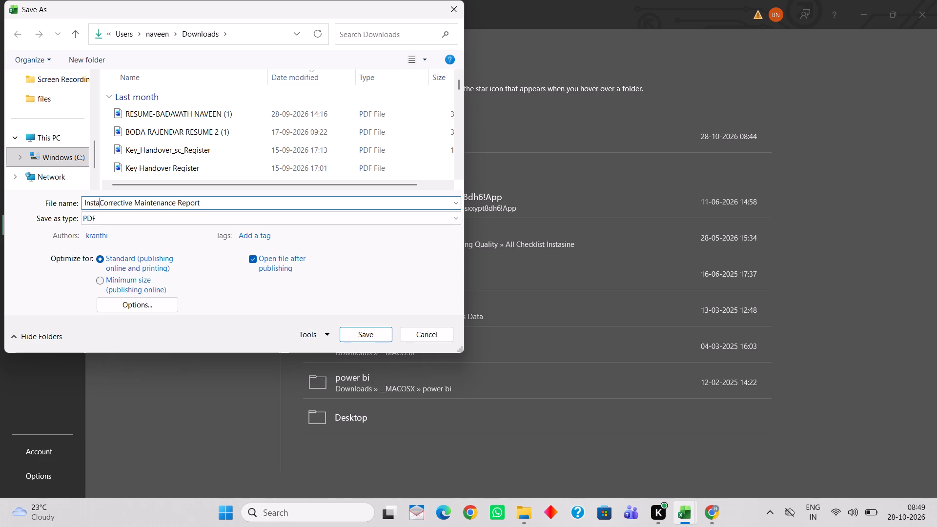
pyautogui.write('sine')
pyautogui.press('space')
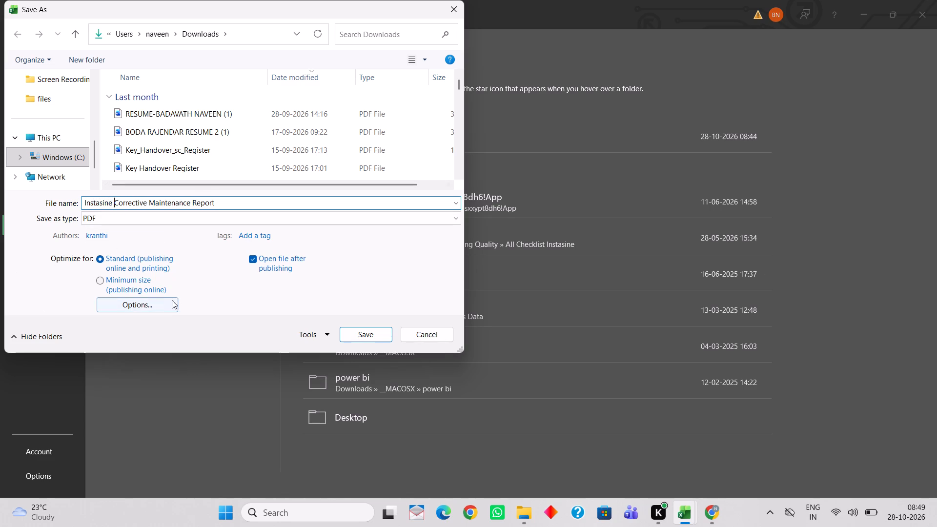
# Save the "Instasine Corrective Maintenance Report" PDF in Downloads with standard optimization, set to open after publishing.
pyautogui.click(375, 331)
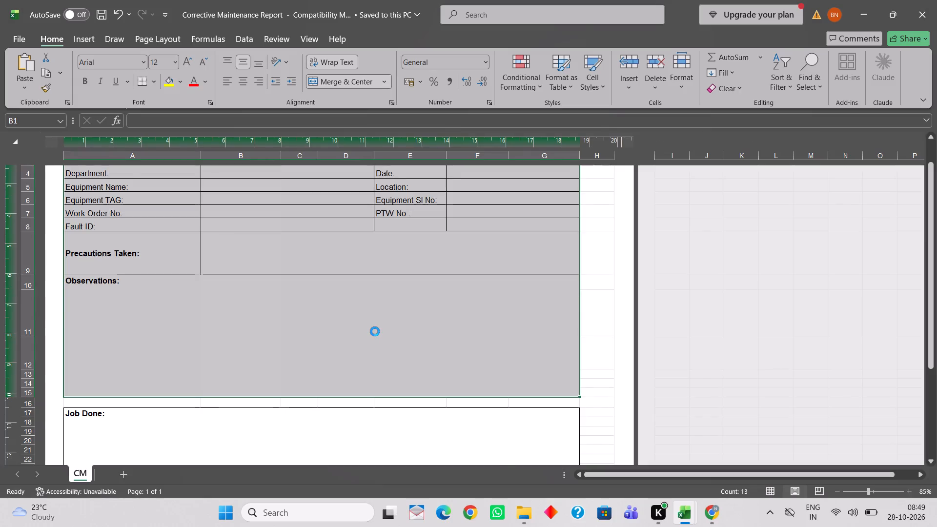
# Examine the published report's layout in Word, from the logo row down to the signature block and footer.
pyautogui.scroll(5, 374, 331)
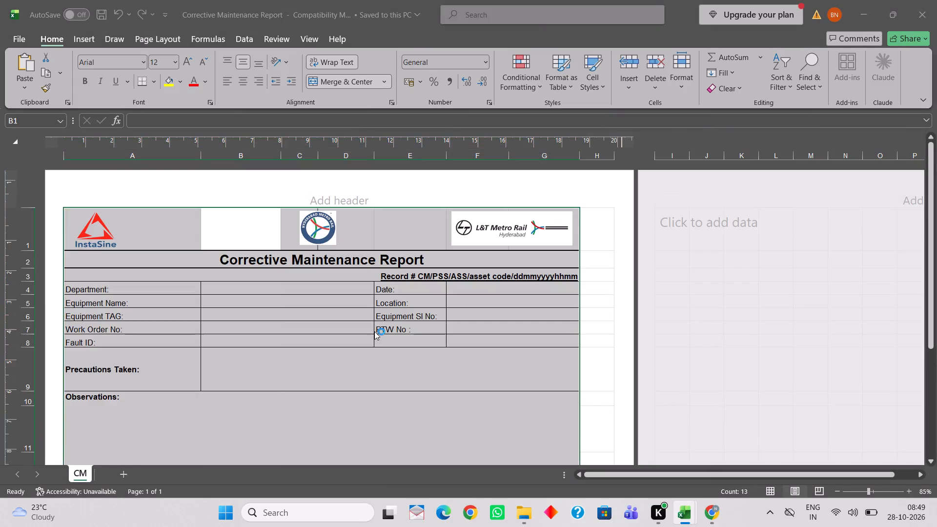
pyautogui.scroll(5, 374, 331)
pyautogui.scroll(-1, 374, 331)
pyautogui.scroll(5, 374, 331)
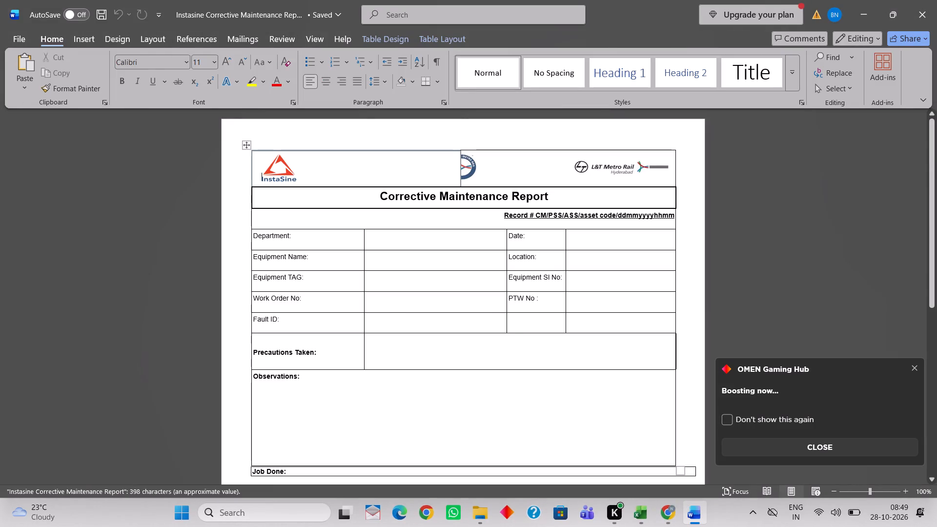
pyautogui.scroll(-13, 405, 215)
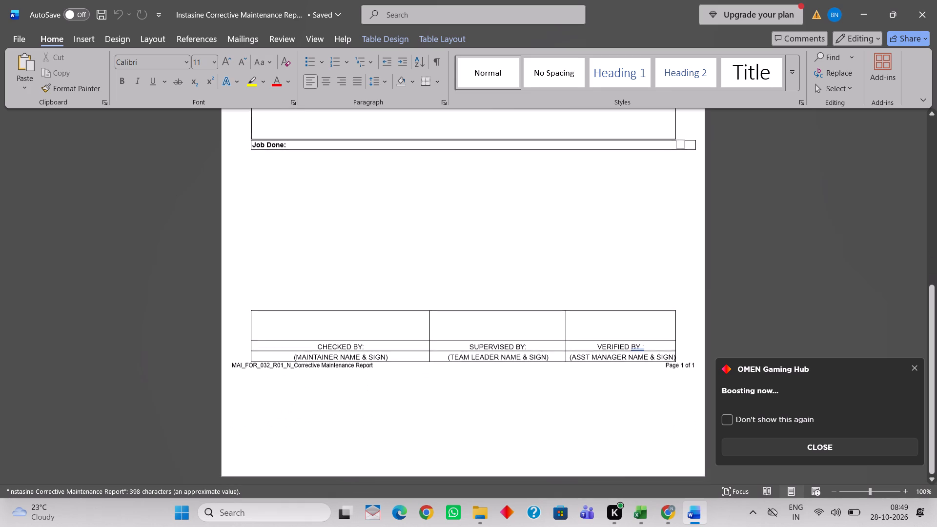
pyautogui.scroll(-5, 405, 215)
pyautogui.scroll(1, 405, 215)
pyautogui.scroll(-1, 405, 215)
pyautogui.scroll(5, 405, 215)
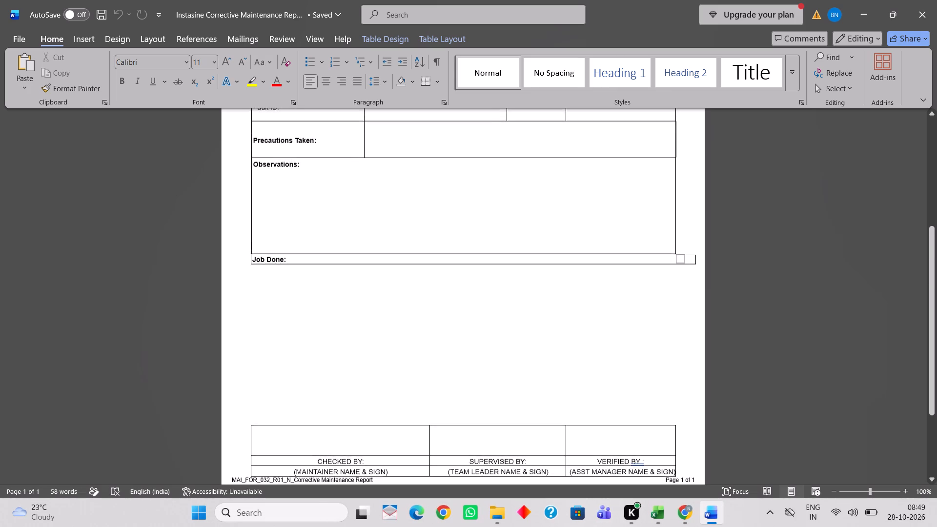
pyautogui.scroll(9, 405, 215)
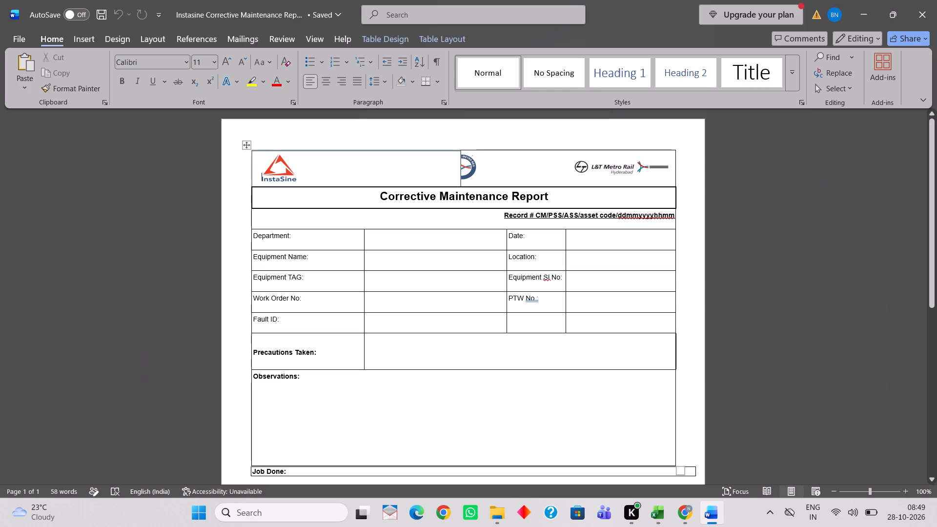
# Select the logo picture group containing the round centre logo and the L&T Metro Rail logo to inspect it.
pyautogui.click(463, 172)
pyautogui.click(463, 172)
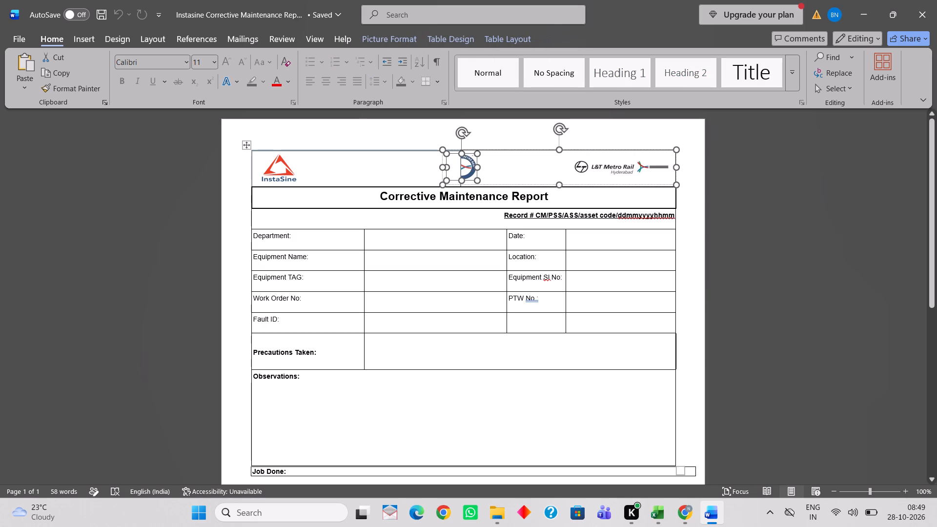
pyautogui.doubleClick(463, 172)
pyautogui.click(461, 171)
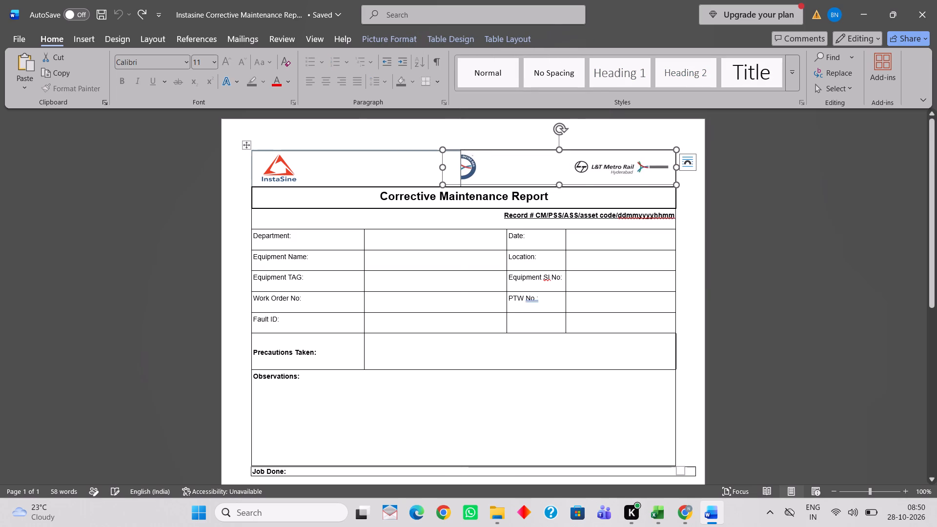
# Recheck the converted page from the logo row through the Job Done section to the signature block.
pyautogui.scroll(2, 391, 168)
pyautogui.scroll(-1, 391, 168)
pyautogui.scroll(4, 391, 168)
pyautogui.scroll(-13, 391, 168)
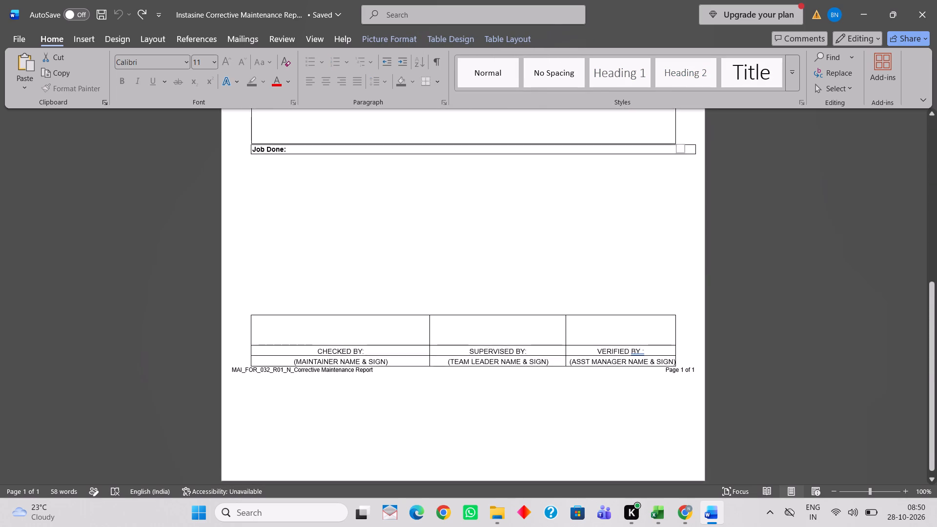
pyautogui.scroll(-4, 391, 168)
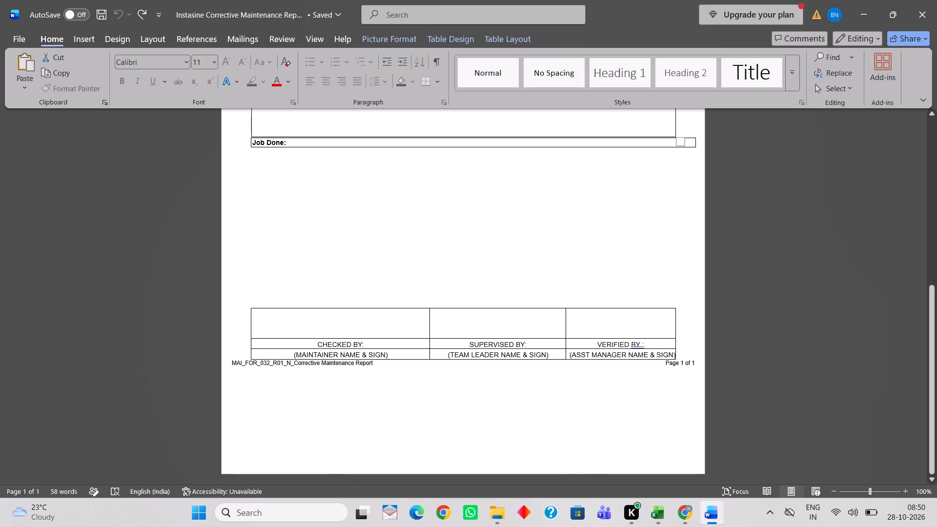
pyautogui.scroll(7, 391, 168)
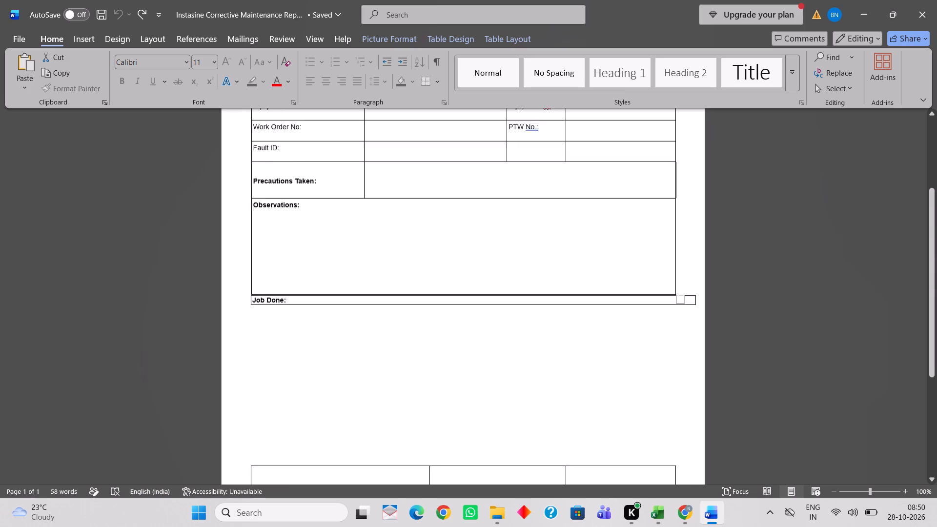
pyautogui.scroll(5, 391, 168)
pyautogui.scroll(-1, 391, 168)
pyautogui.scroll(3, 391, 168)
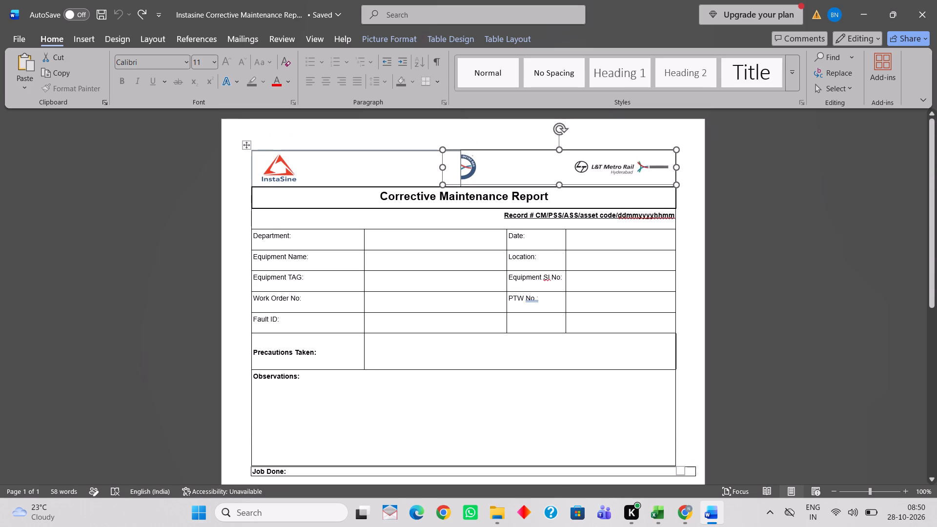
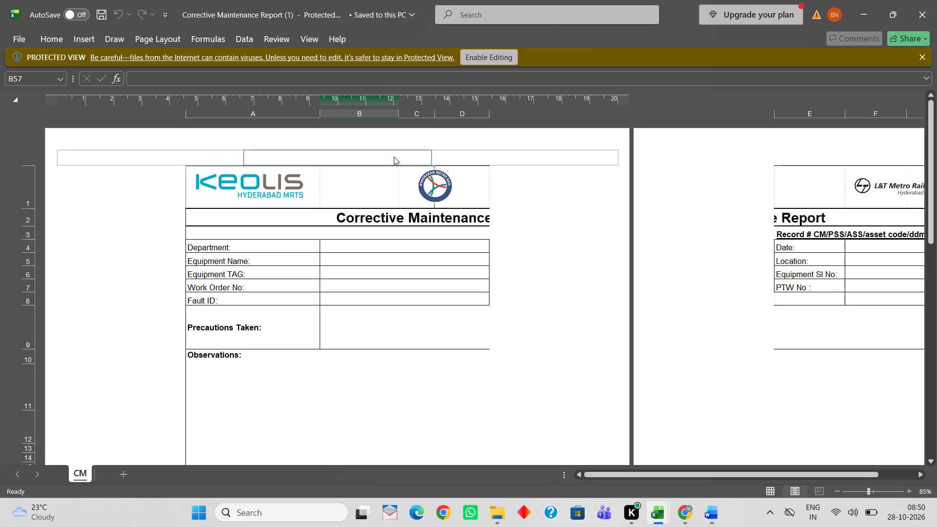
# Take the Corrective Maintenance Report (1) workbook out of Protected View by enabling editing.
pyautogui.scroll(2, 394, 157)
pyautogui.scroll(-1, 394, 157)
pyautogui.scroll(4, 394, 157)
pyautogui.click(469, 57)
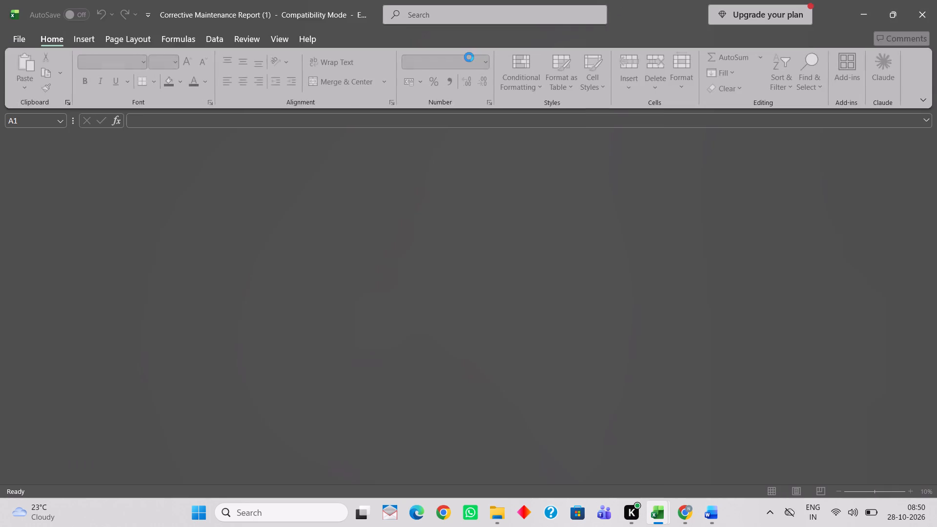
# Look over the Keolis-branded Corrective Maintenance Report worksheet, from the logo row down to the signature block.
pyautogui.scroll(3, 431, 254)
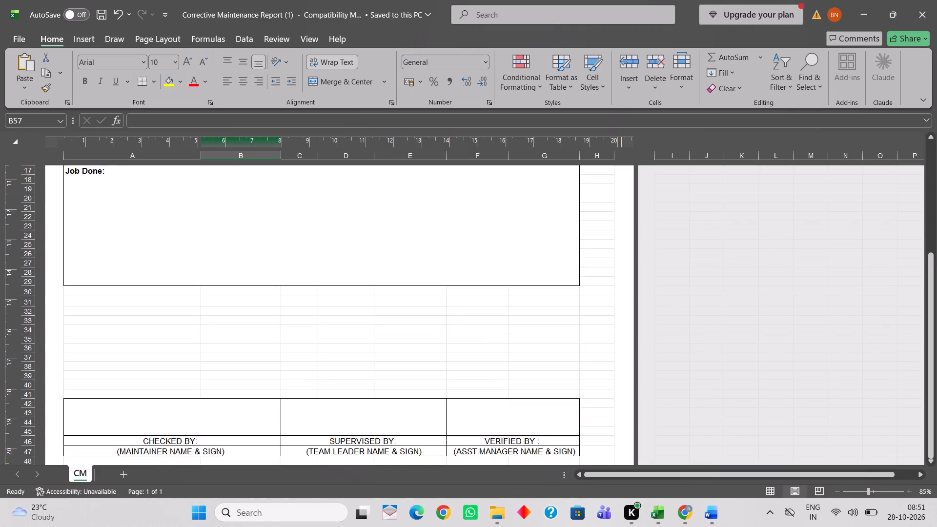
pyautogui.scroll(6, 431, 254)
pyautogui.scroll(-1, 431, 254)
pyautogui.scroll(7, 431, 254)
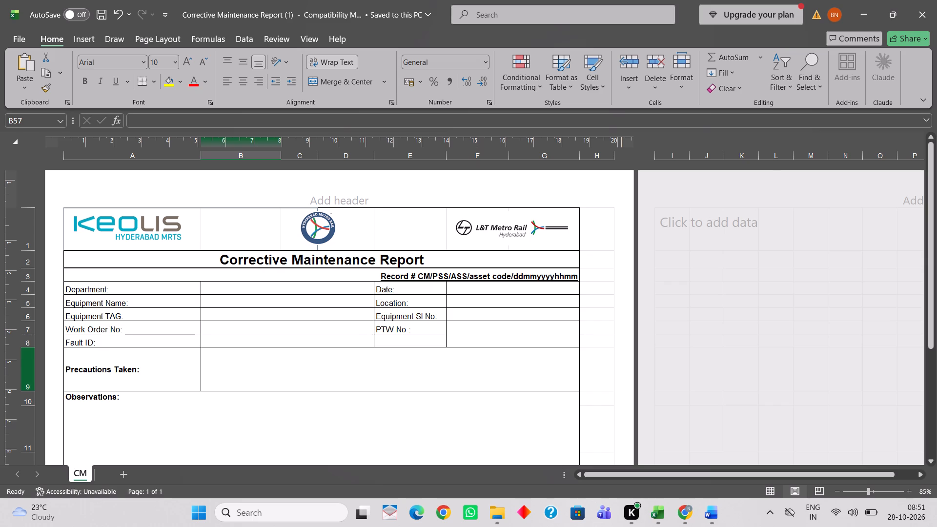
pyautogui.scroll(5, 159, 318)
pyautogui.scroll(-2, 159, 318)
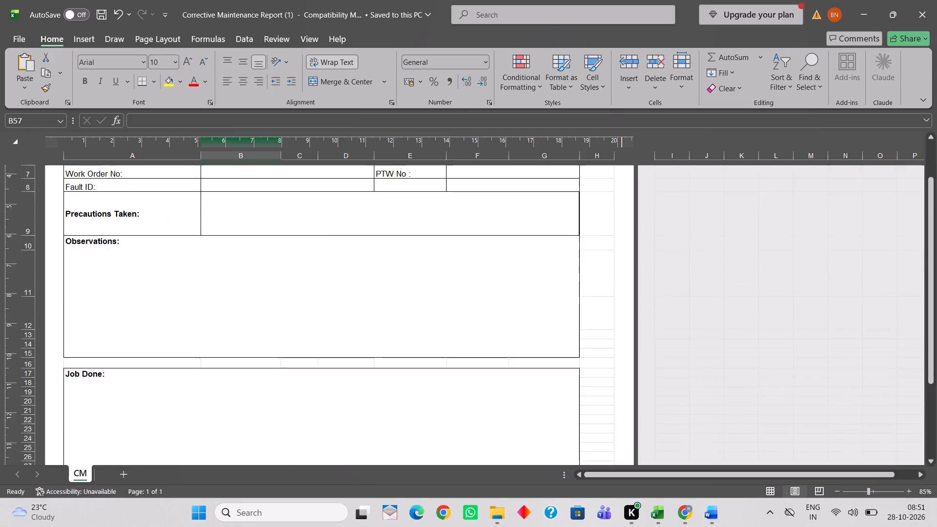
pyautogui.scroll(-3, 159, 318)
pyautogui.scroll(9, 157, 317)
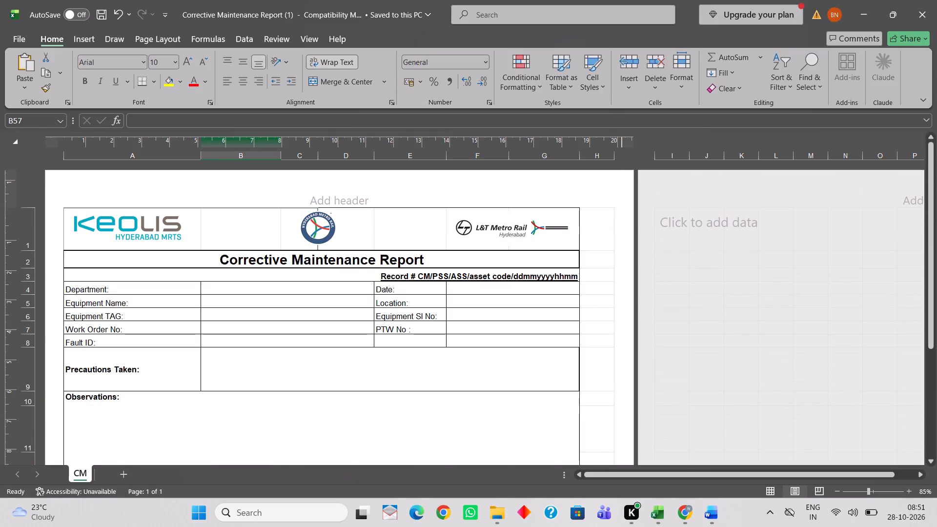
# Save the Keolis-branded workbook as a PDF in Downloads under the name "Corrective Maintenance Report (1)".
pyautogui.click(20, 41)
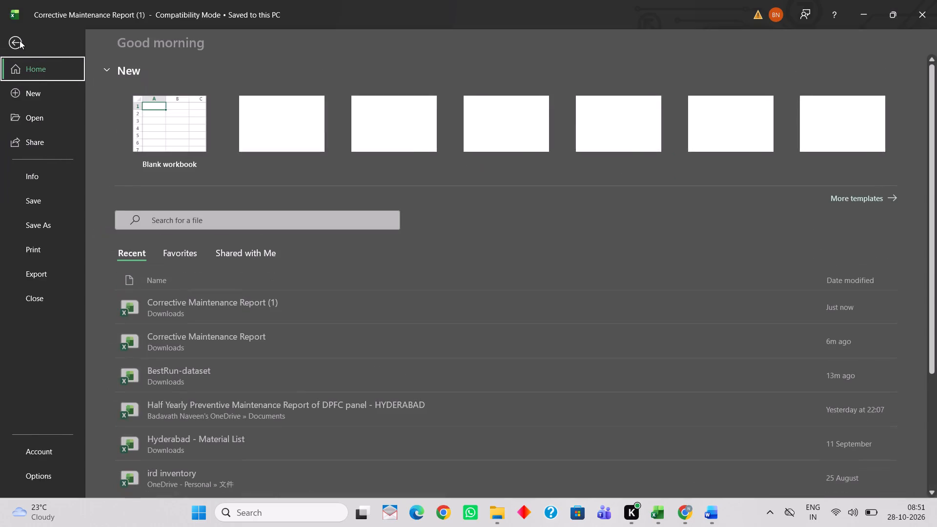
pyautogui.click(57, 225)
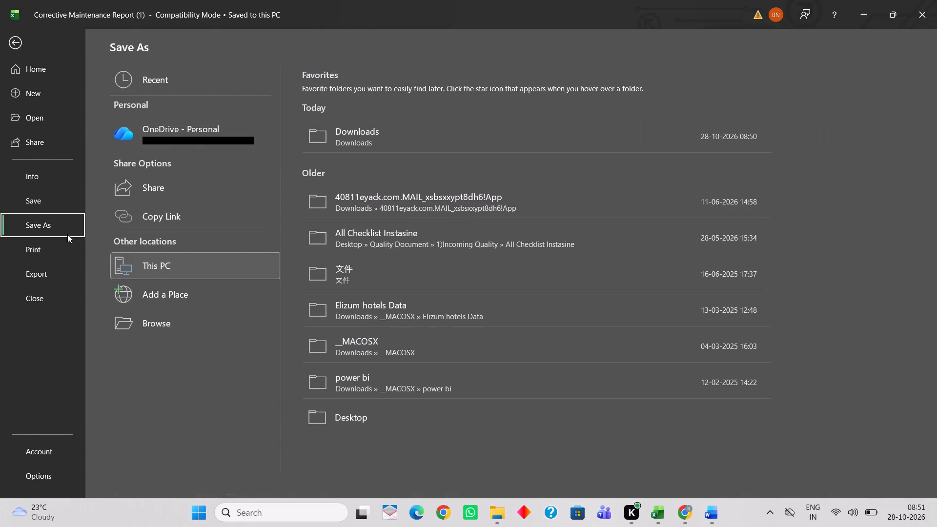
pyautogui.click(351, 134)
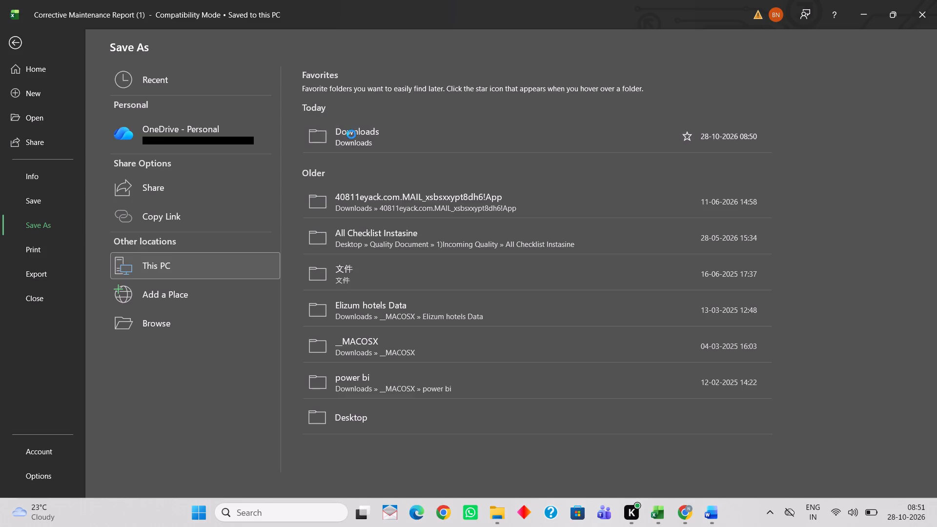
pyautogui.click(381, 215)
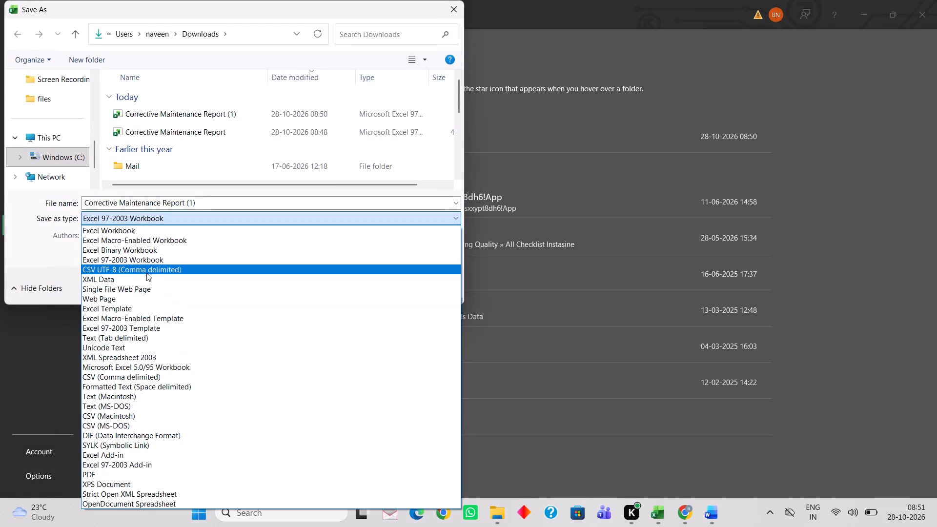
pyautogui.scroll(3, 146, 271)
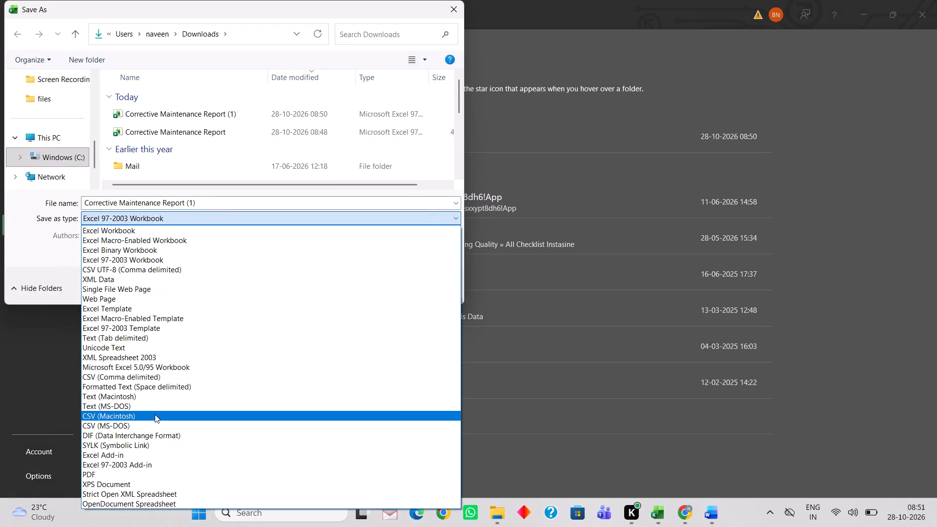
pyautogui.click(144, 472)
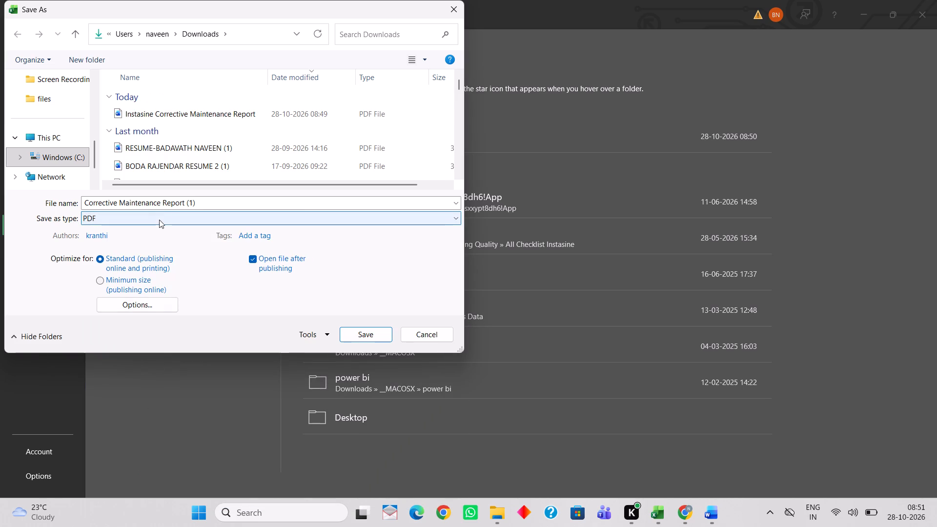
pyautogui.click(351, 333)
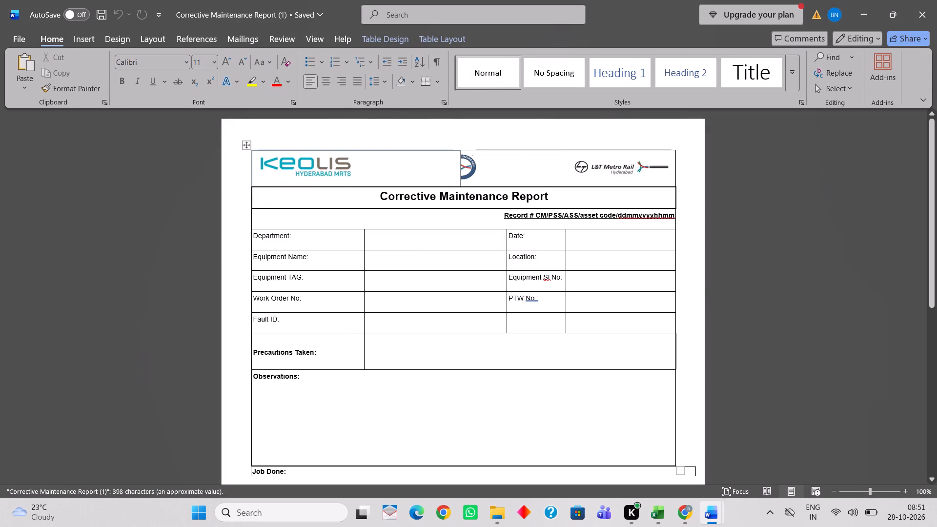
# Examine the Keolis report's PDF in Word, checking the logo row, Job Done row and signature block.
pyautogui.scroll(4, 317, 202)
pyautogui.scroll(-6, 317, 202)
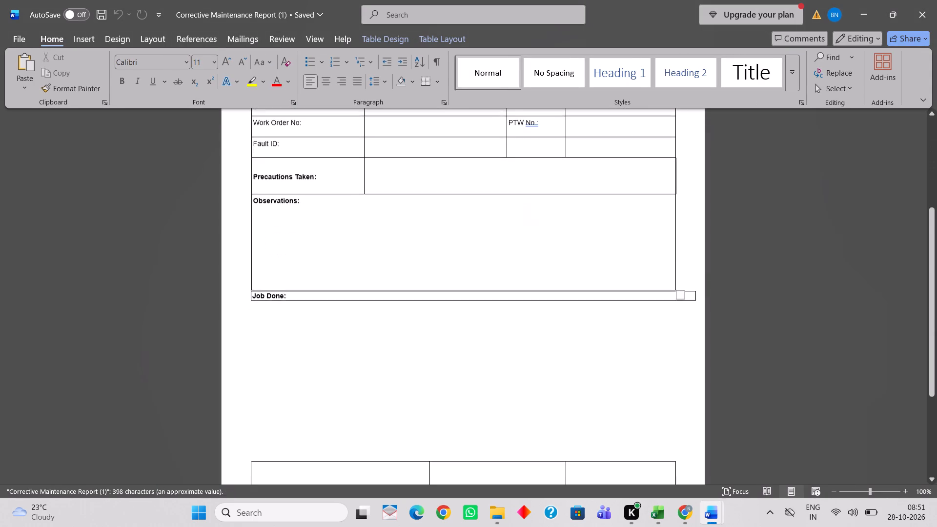
pyautogui.scroll(-7, 317, 202)
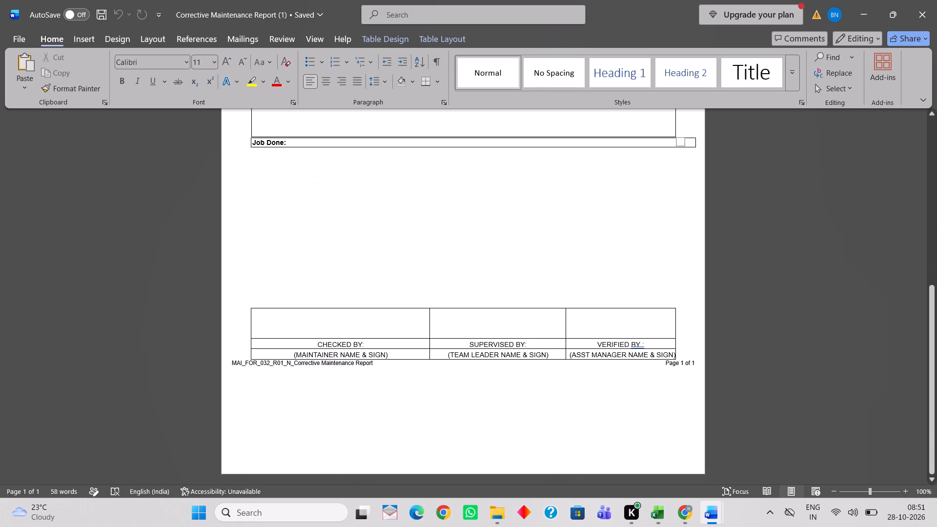
pyautogui.click(317, 202)
pyautogui.scroll(5, 618, 304)
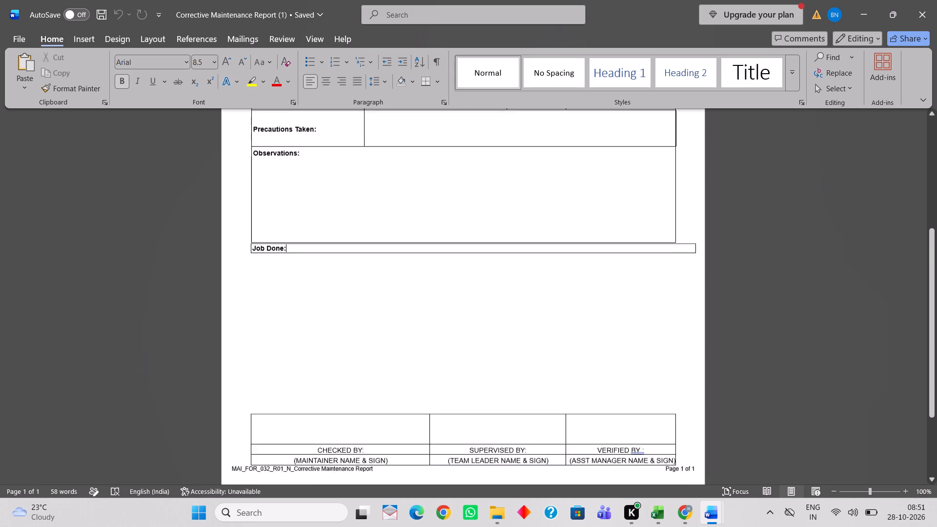
pyautogui.scroll(2, 618, 304)
pyautogui.scroll(-1, 617, 304)
pyautogui.scroll(3, 617, 304)
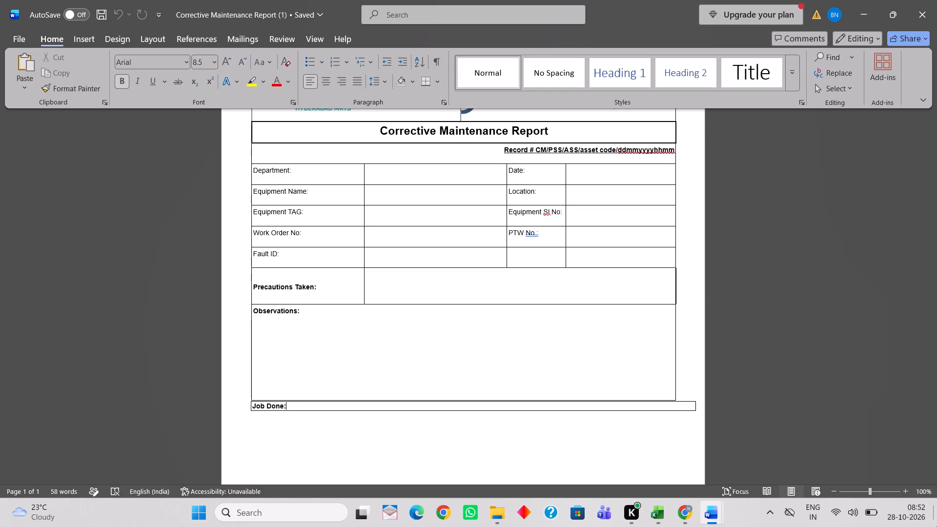
pyautogui.scroll(2, 439, 308)
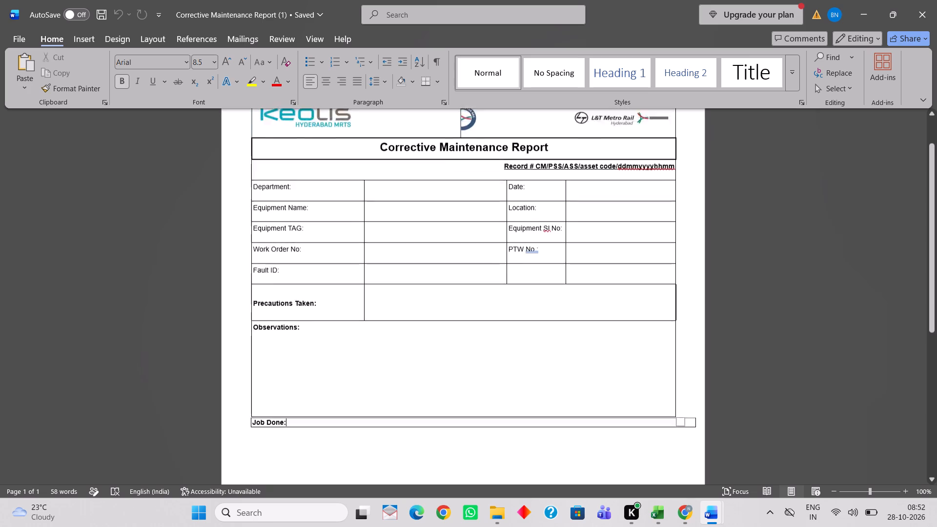
pyautogui.scroll(4, 440, 306)
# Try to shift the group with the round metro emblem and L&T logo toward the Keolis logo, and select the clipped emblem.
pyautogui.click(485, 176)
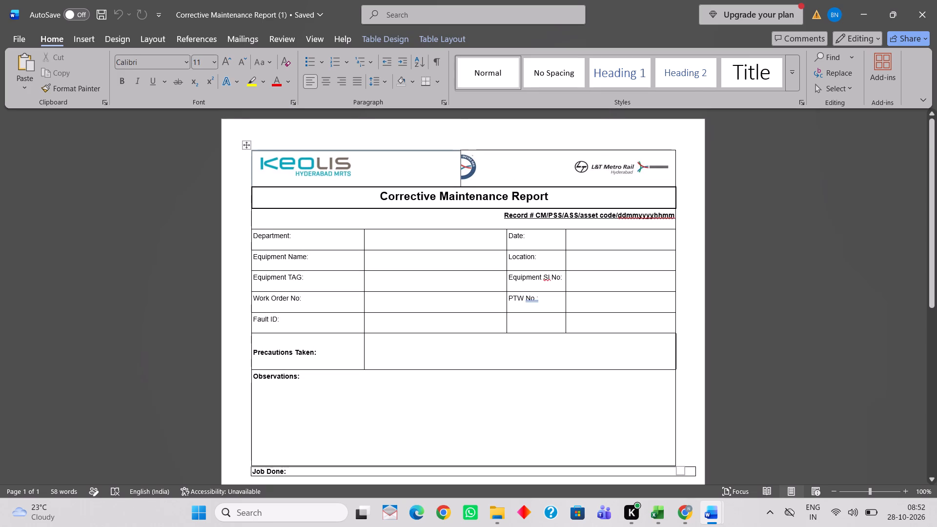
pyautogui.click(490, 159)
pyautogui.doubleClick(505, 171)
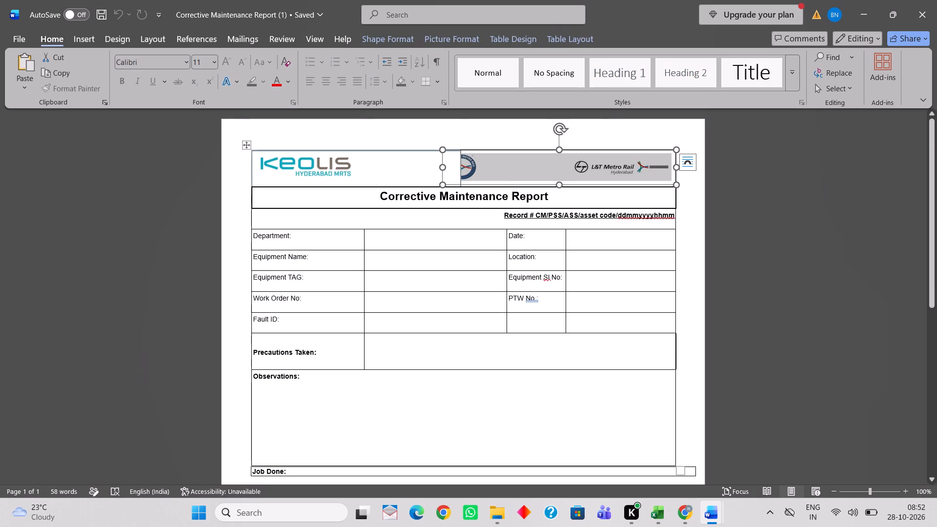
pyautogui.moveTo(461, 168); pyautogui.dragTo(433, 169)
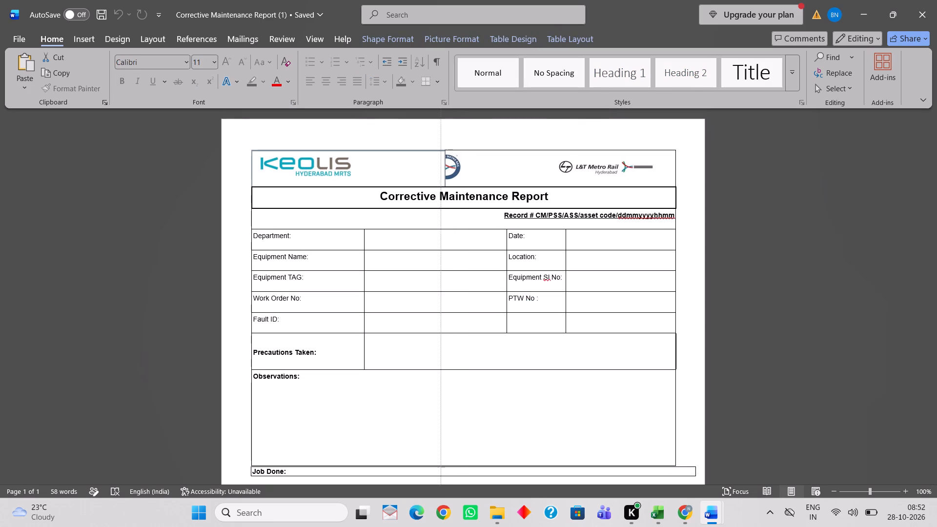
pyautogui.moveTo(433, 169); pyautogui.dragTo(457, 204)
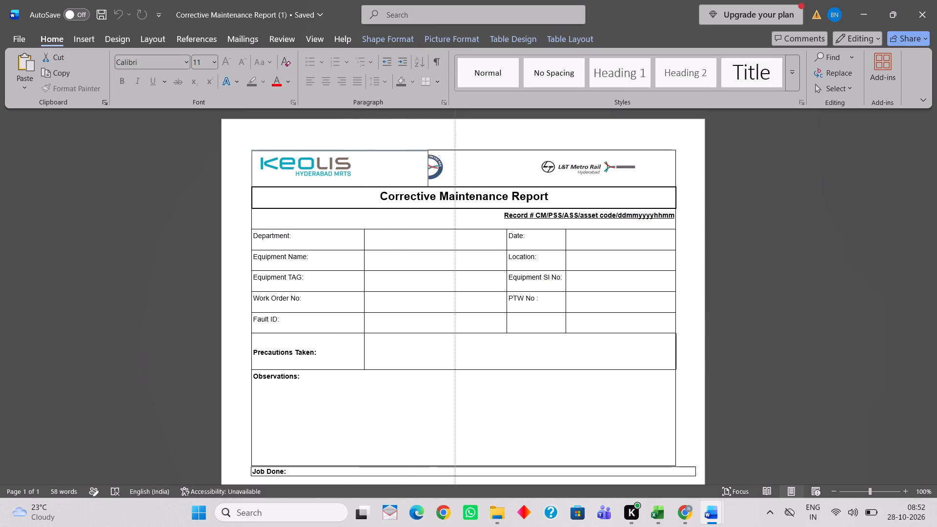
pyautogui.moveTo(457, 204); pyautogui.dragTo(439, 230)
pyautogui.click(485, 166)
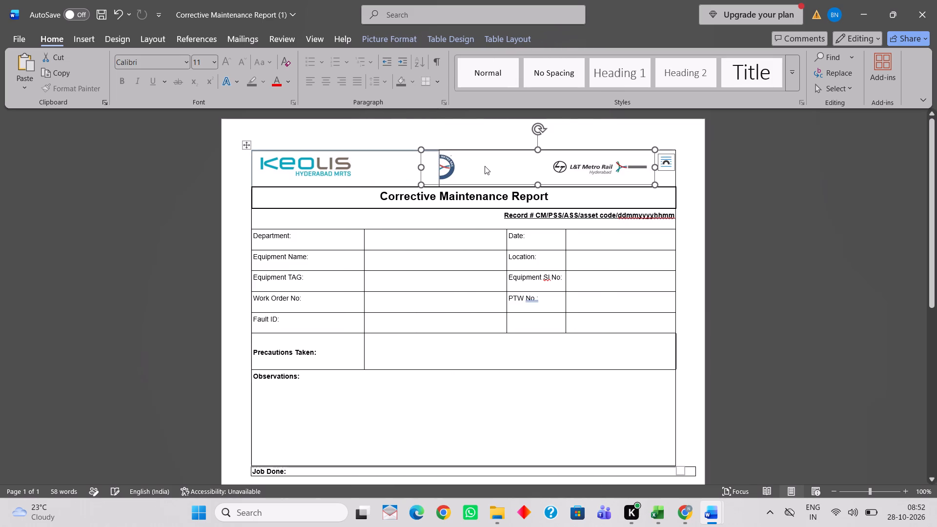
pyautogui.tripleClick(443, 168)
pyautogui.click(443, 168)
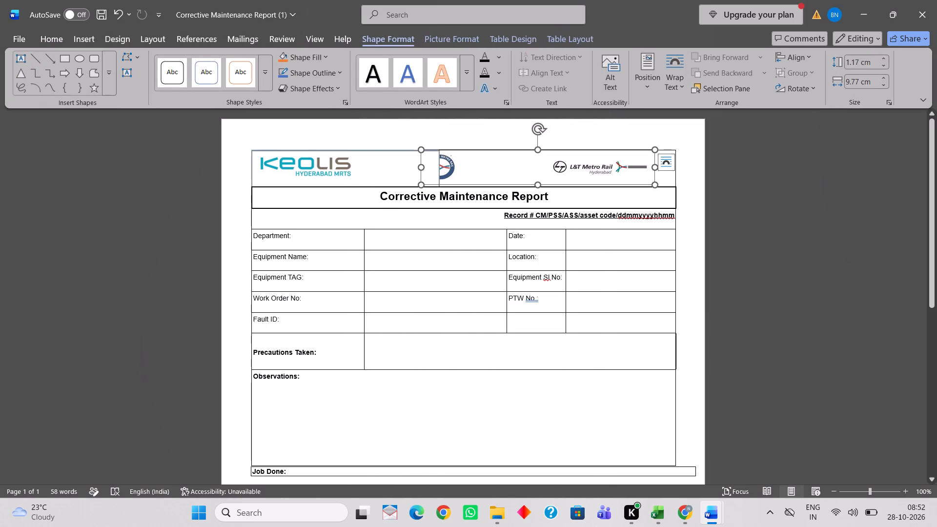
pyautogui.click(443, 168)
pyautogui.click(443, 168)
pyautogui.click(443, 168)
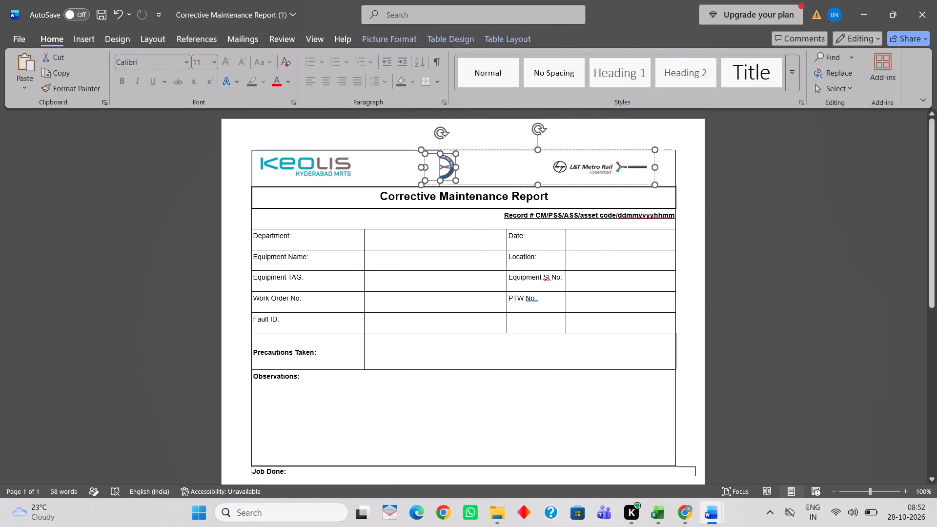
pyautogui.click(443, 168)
# Close the Keolis report in Word without saving the changes.
pyautogui.click(922, 1)
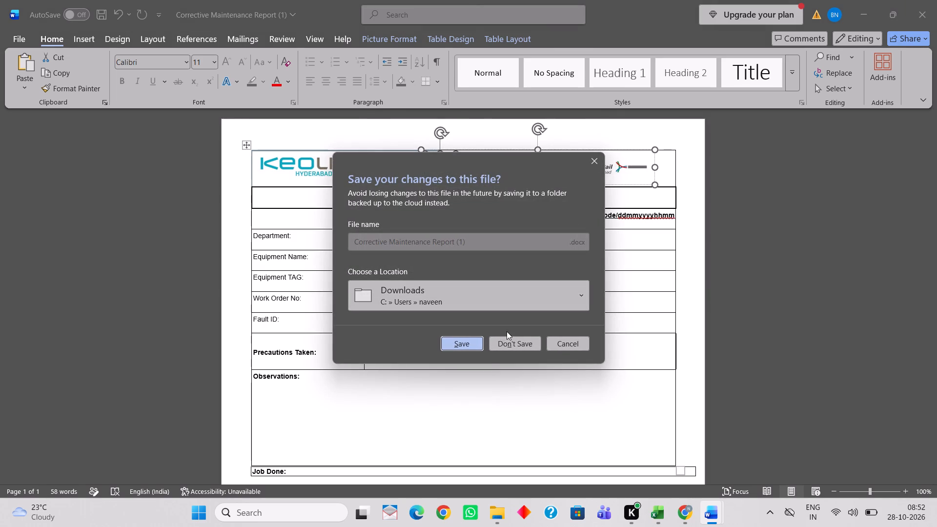
pyautogui.click(513, 343)
# Examine the Instasine Corrective Maintenance Report in Word, checking the logo row, form fields, Job Done row and signature block.
pyautogui.scroll(5, 423, 245)
pyautogui.scroll(-1, 423, 245)
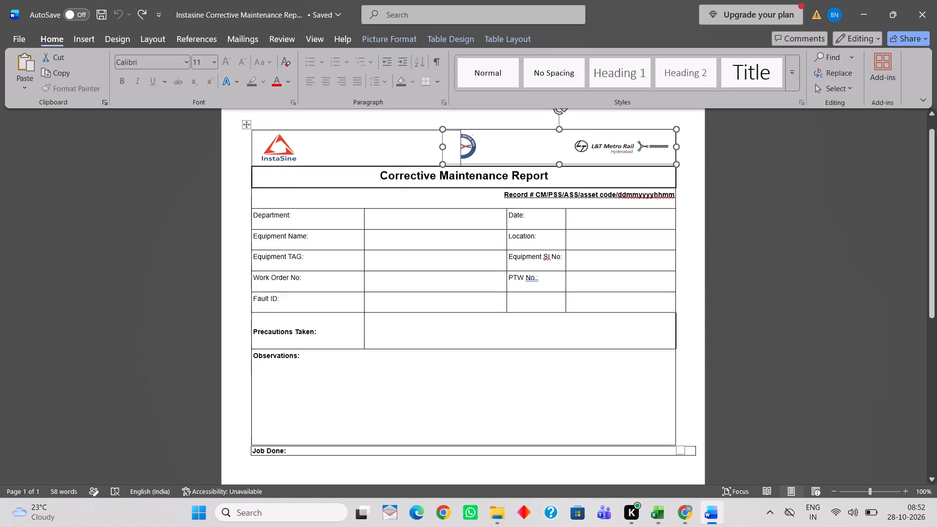
pyautogui.scroll(-9, 423, 245)
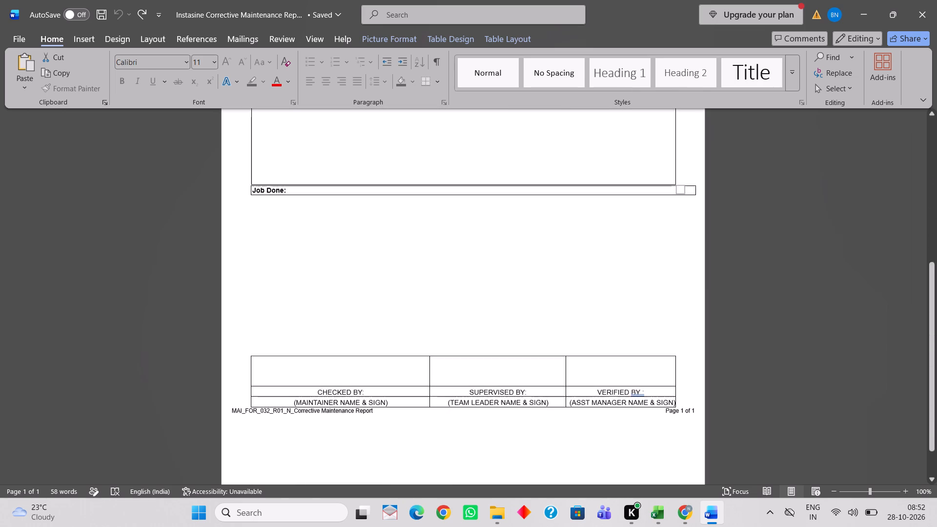
pyautogui.scroll(1, 423, 245)
pyautogui.click(422, 208)
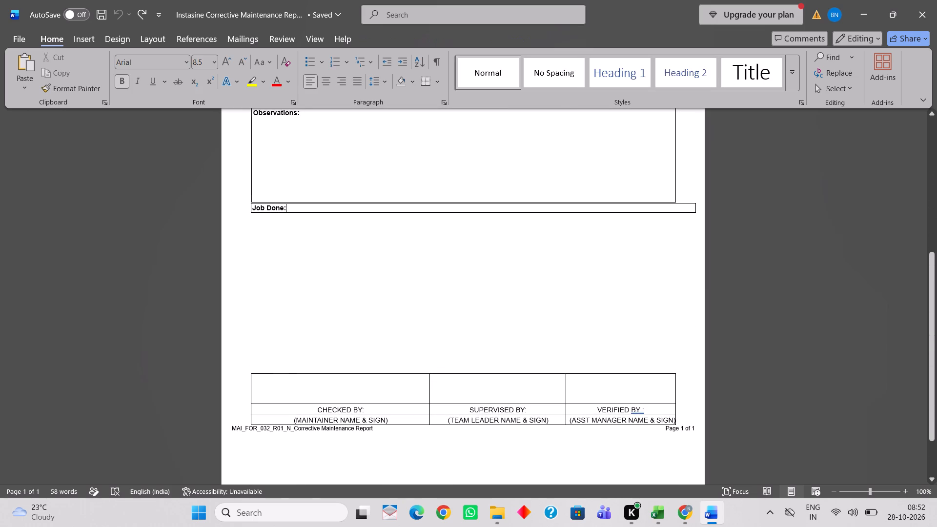
pyautogui.doubleClick(422, 208)
pyautogui.click(429, 244)
pyautogui.click(422, 331)
pyautogui.scroll(8, 422, 331)
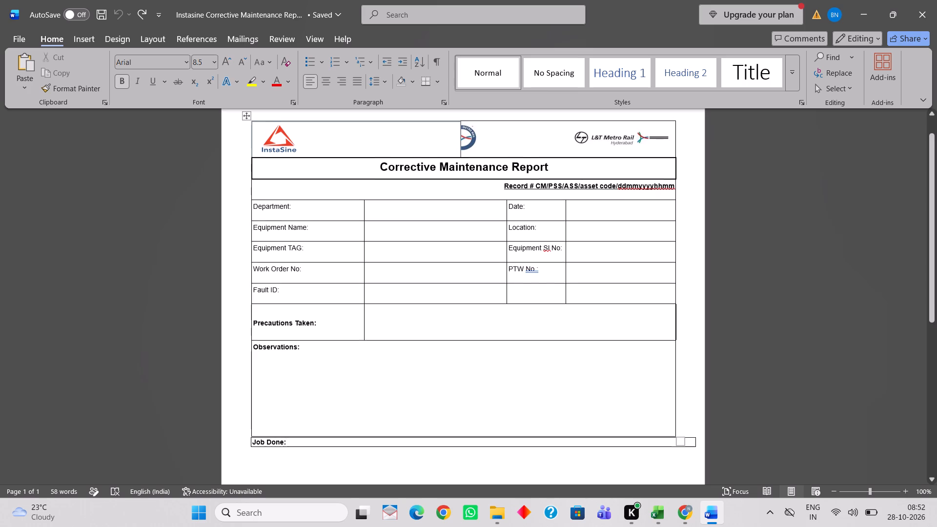
pyautogui.scroll(6, 422, 331)
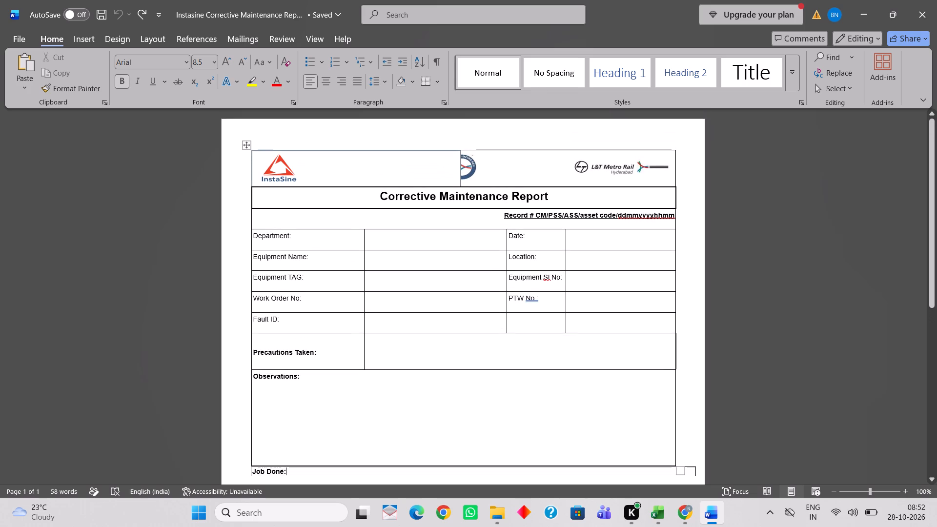
pyautogui.scroll(2, 429, 309)
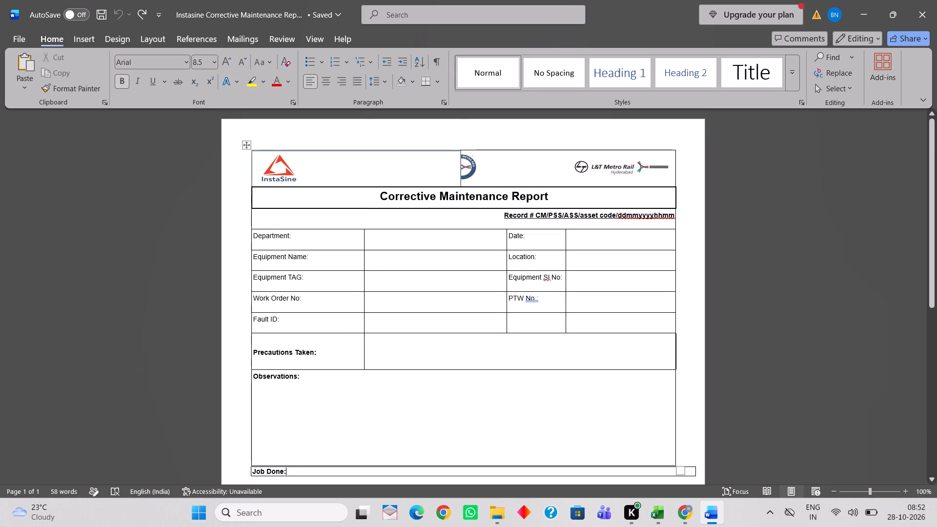
pyautogui.scroll(5, 429, 309)
pyautogui.scroll(-10, 429, 309)
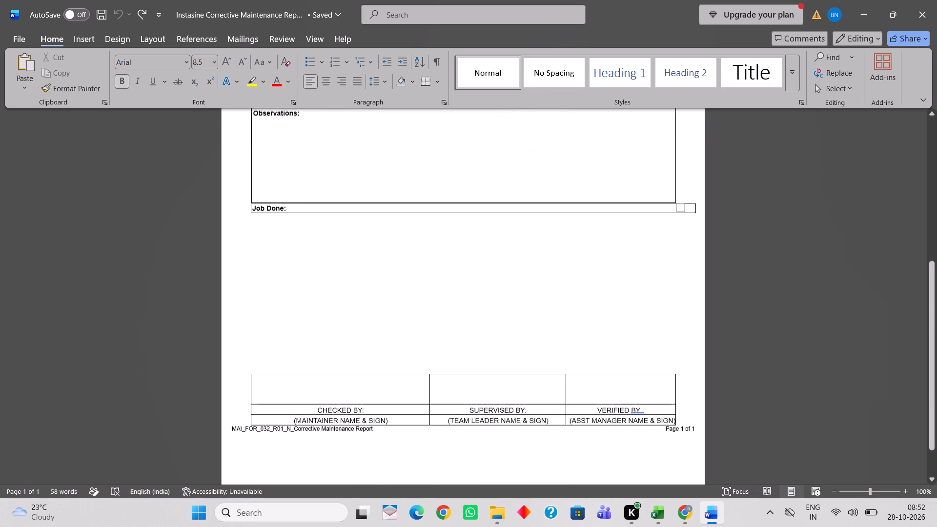
pyautogui.scroll(-6, 429, 309)
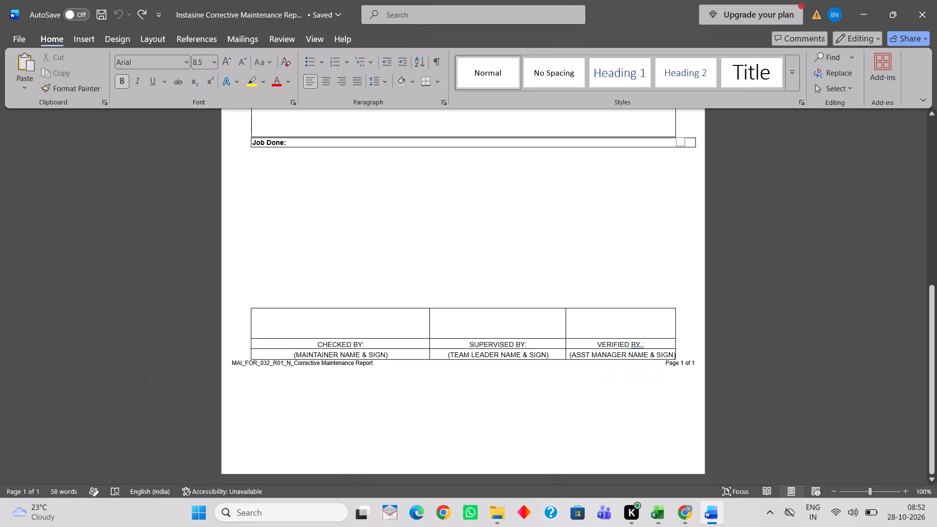
pyautogui.scroll(13, 429, 309)
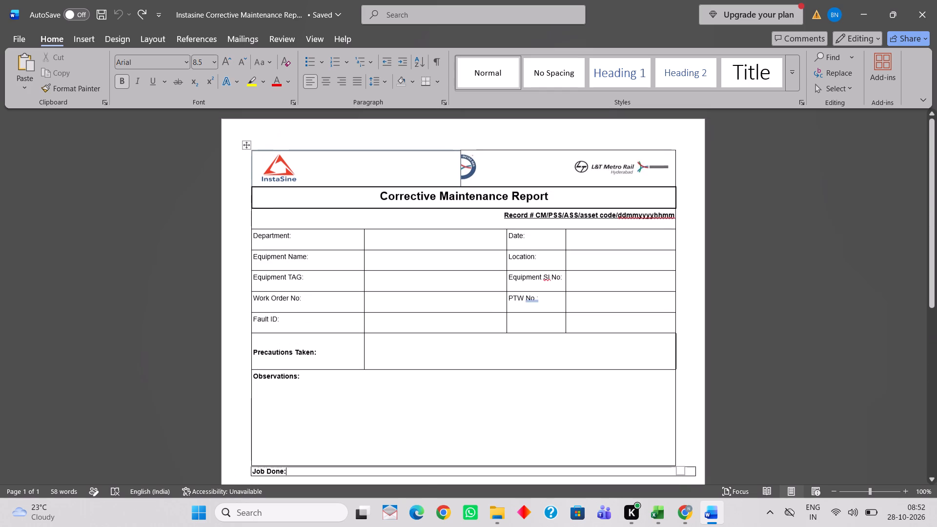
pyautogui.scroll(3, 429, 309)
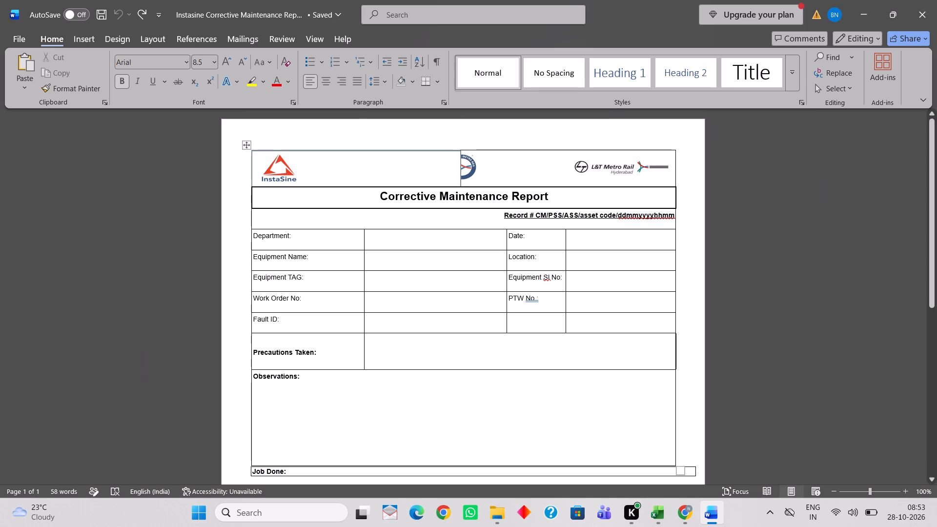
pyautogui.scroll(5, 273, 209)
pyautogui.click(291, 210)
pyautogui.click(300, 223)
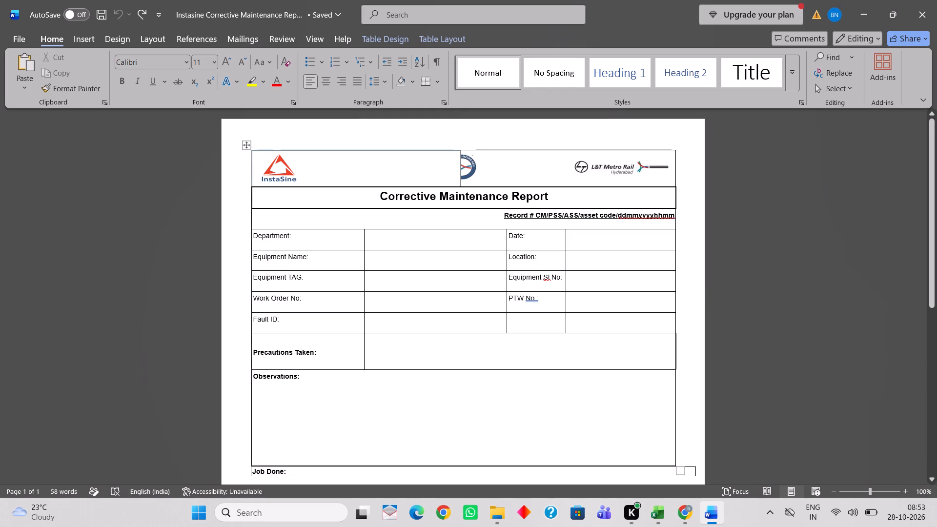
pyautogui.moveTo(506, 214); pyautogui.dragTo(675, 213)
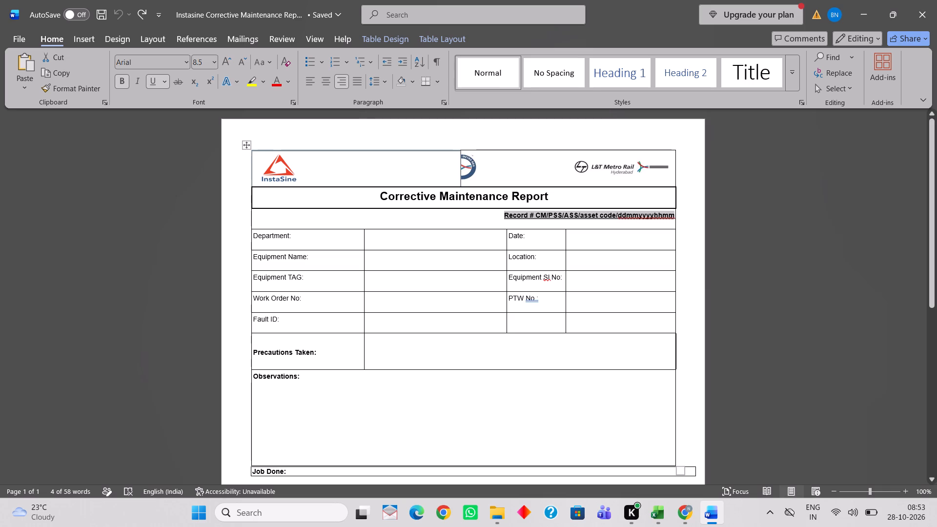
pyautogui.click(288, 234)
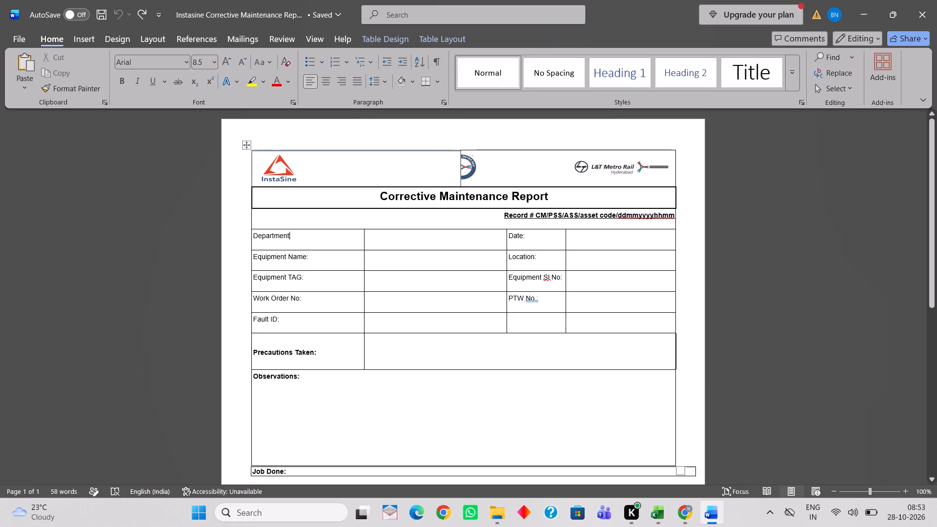
# Remove the group containing the clipped round metro emblem and L&T Metro Rail logo from the logo row.
pyautogui.click(471, 174)
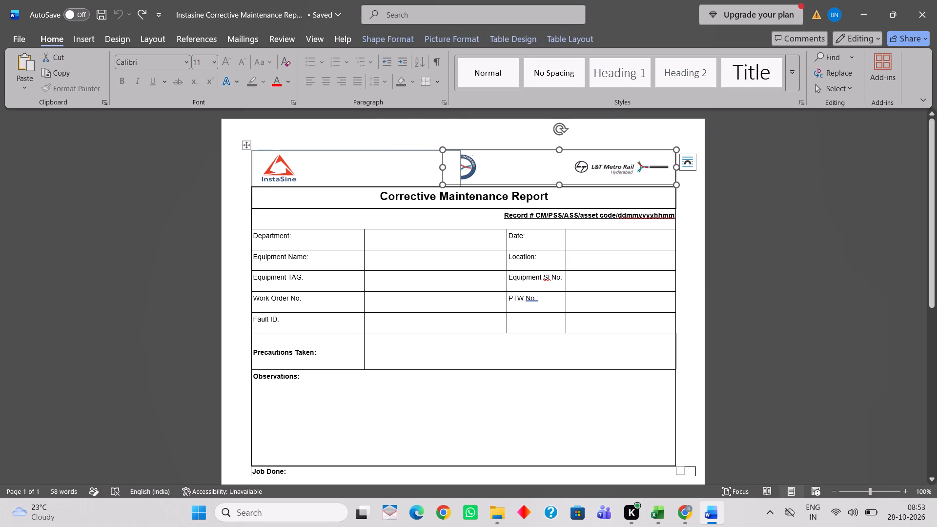
pyautogui.rightClick(471, 174)
pyautogui.click(493, 201)
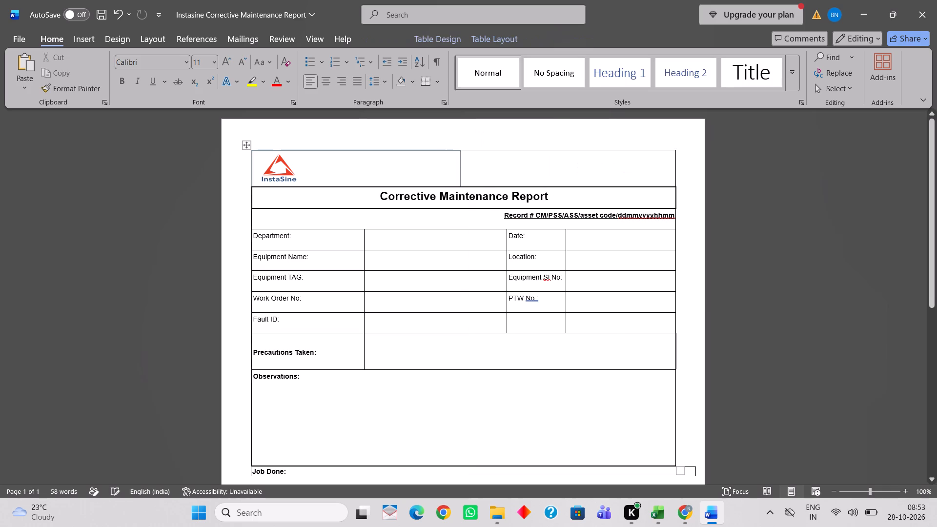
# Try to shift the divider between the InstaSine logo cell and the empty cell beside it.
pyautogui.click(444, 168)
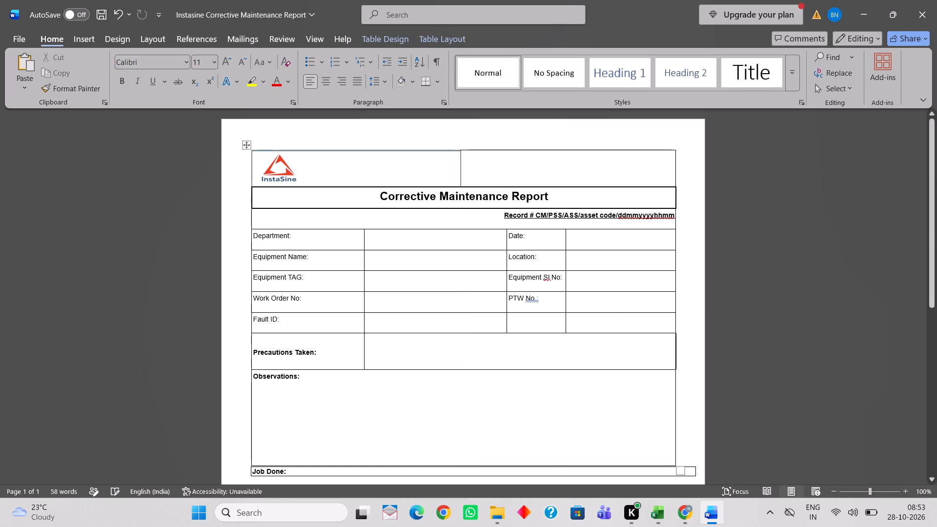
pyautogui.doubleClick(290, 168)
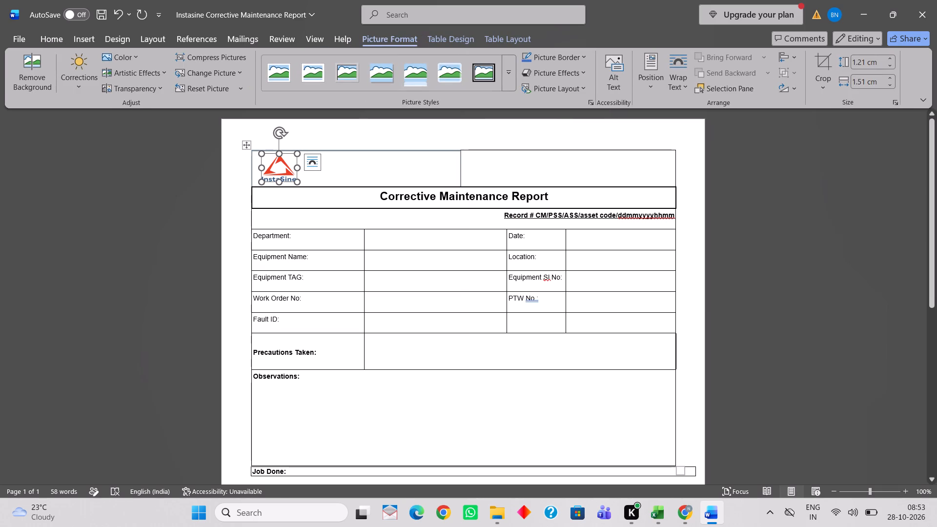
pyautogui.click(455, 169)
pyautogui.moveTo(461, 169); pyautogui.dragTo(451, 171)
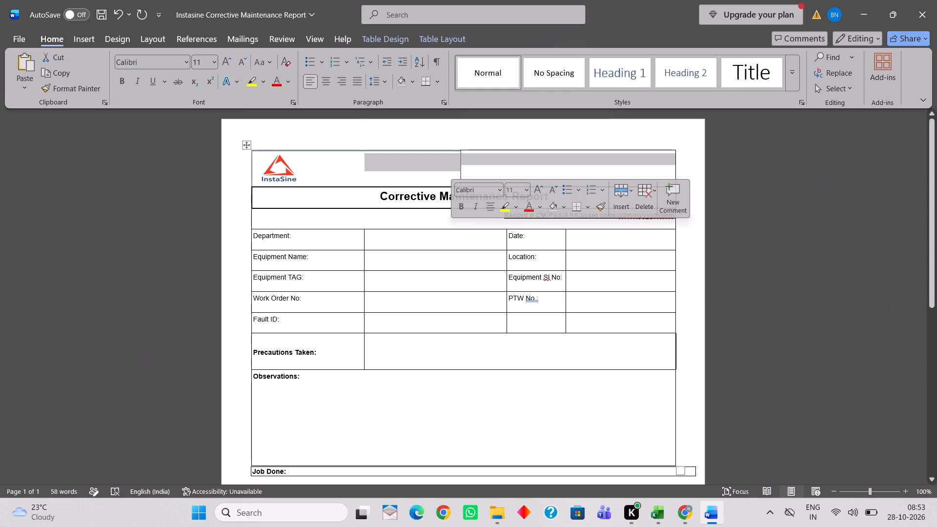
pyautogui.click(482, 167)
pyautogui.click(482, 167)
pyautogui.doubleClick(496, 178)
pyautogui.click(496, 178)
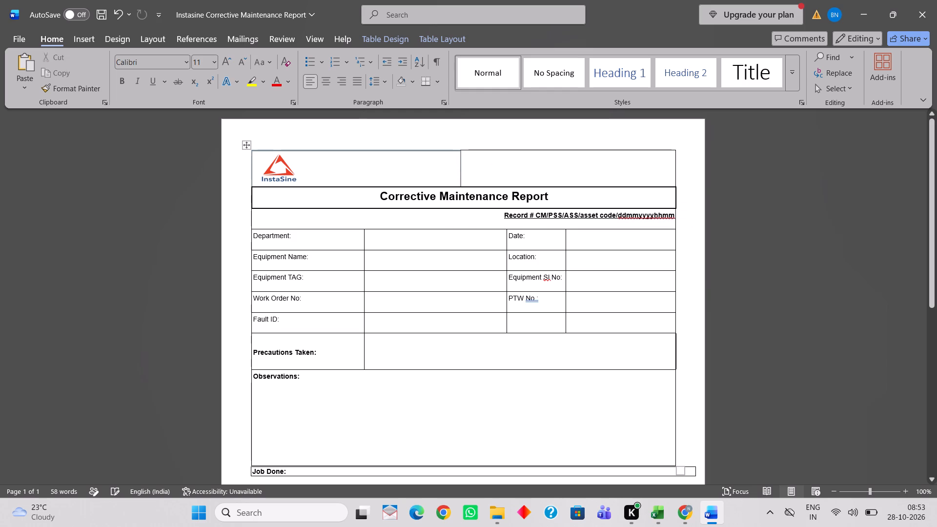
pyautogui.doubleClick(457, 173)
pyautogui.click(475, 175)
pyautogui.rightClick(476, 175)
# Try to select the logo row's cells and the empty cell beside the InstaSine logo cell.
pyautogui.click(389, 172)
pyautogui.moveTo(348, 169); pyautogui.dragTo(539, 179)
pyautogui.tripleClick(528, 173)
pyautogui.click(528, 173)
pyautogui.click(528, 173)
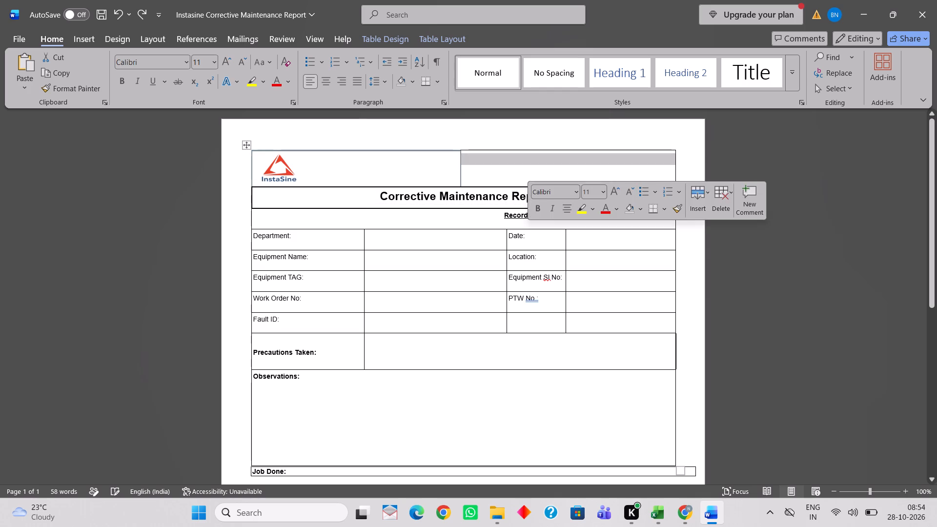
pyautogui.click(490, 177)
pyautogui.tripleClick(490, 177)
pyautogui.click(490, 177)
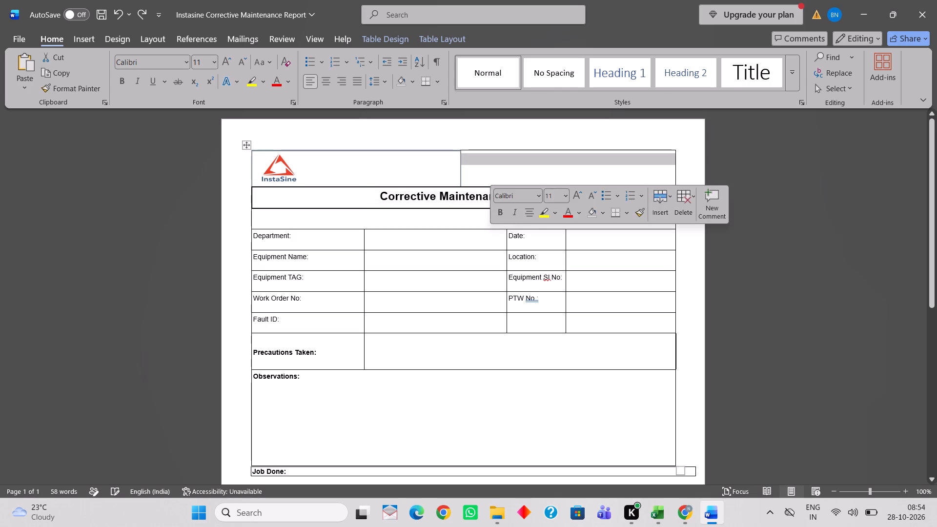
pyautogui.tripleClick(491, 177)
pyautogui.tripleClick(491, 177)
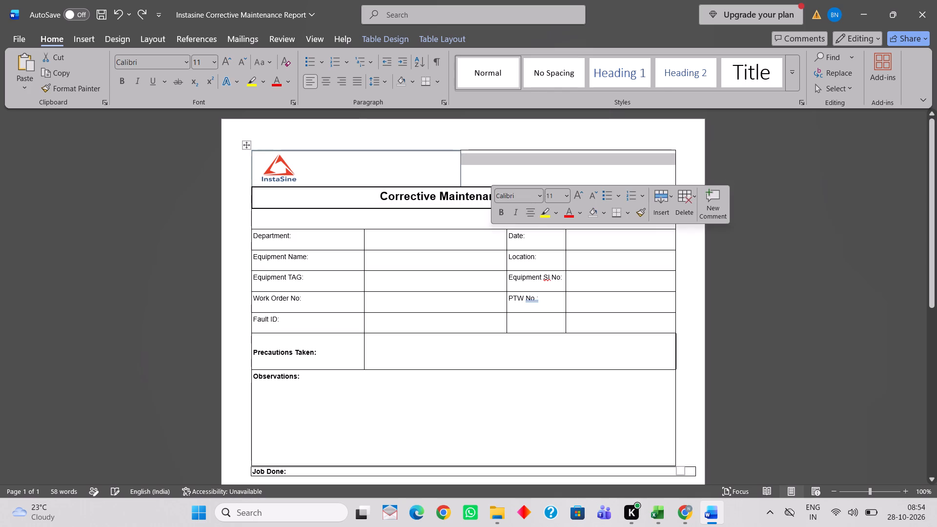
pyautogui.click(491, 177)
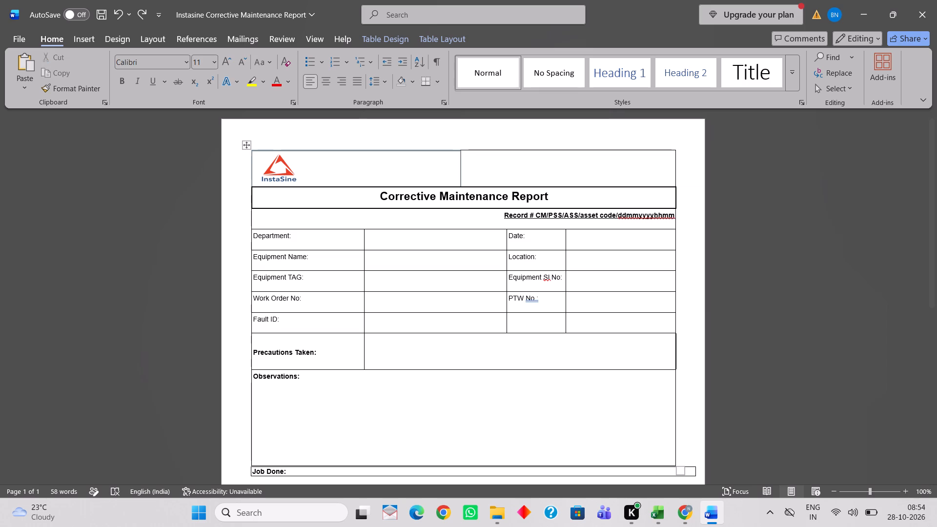
# Examine the Instasine report from the logo row down to the Job Done row, signature block and footer line.
pyautogui.scroll(7, 387, 293)
pyautogui.scroll(-6, 387, 293)
pyautogui.scroll(1, 388, 293)
pyautogui.scroll(-8, 388, 293)
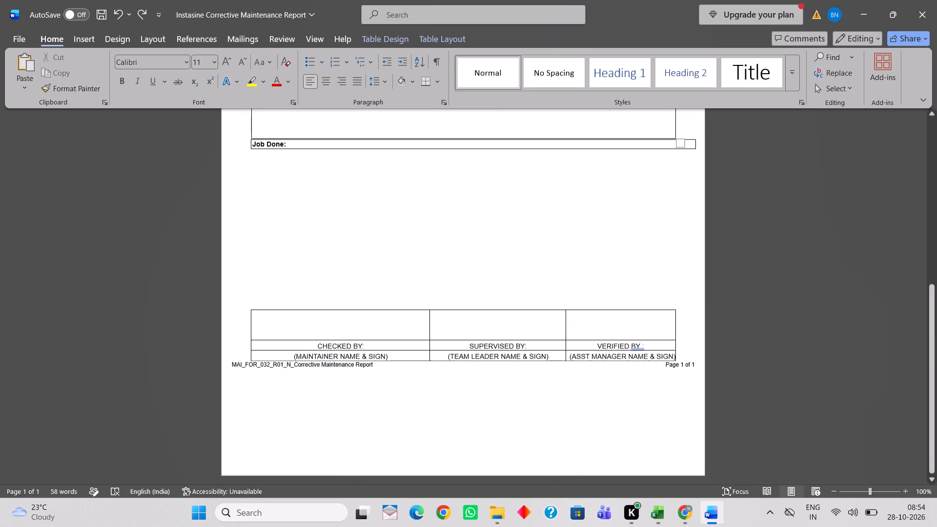
pyautogui.scroll(13, 388, 293)
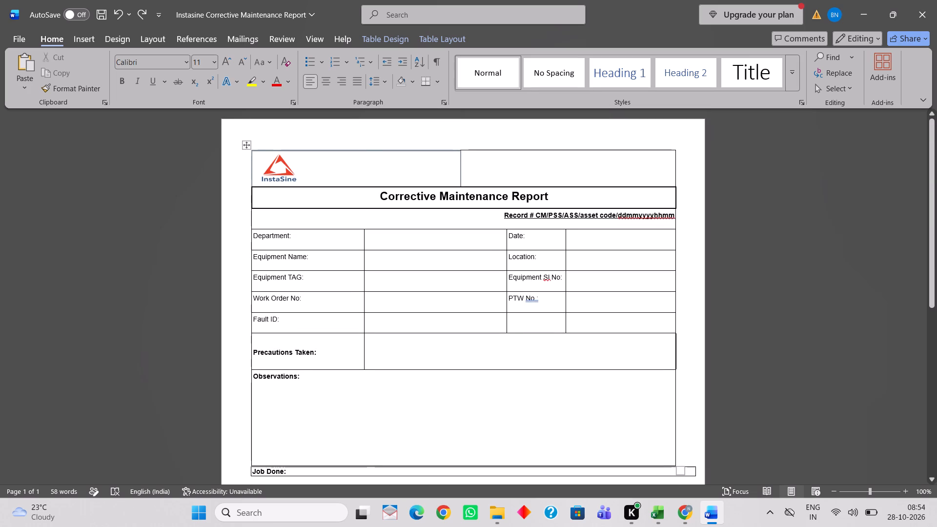
# Select the entire report content and insert a table around it as an outer border.
pyautogui.click(336, 168)
pyautogui.hotkey('ctrl', 'a')
pyautogui.scroll(3, 411, 239)
pyautogui.scroll(-3, 411, 239)
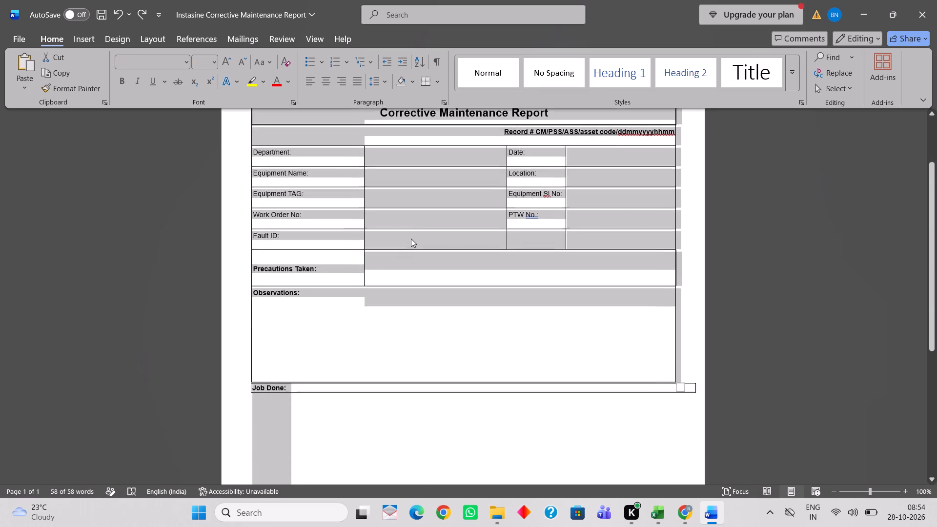
pyautogui.scroll(-6, 411, 239)
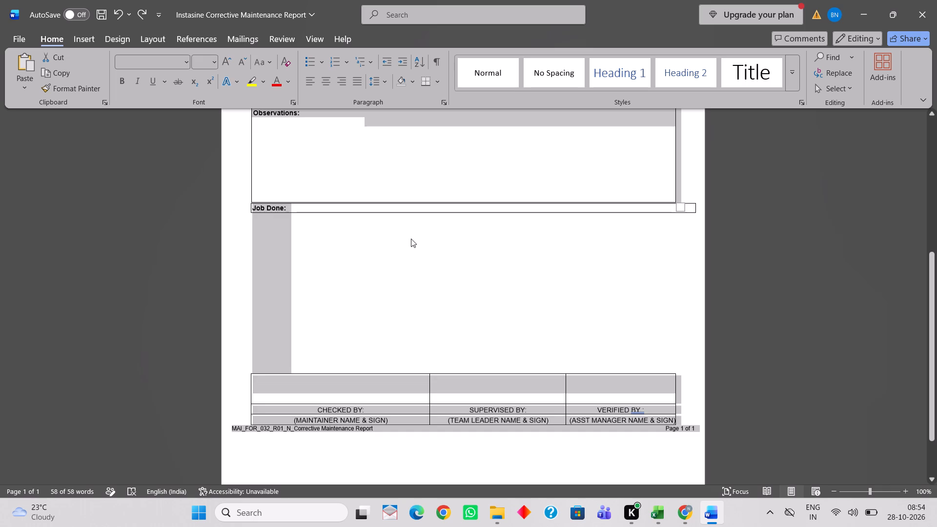
pyautogui.scroll(13, 411, 239)
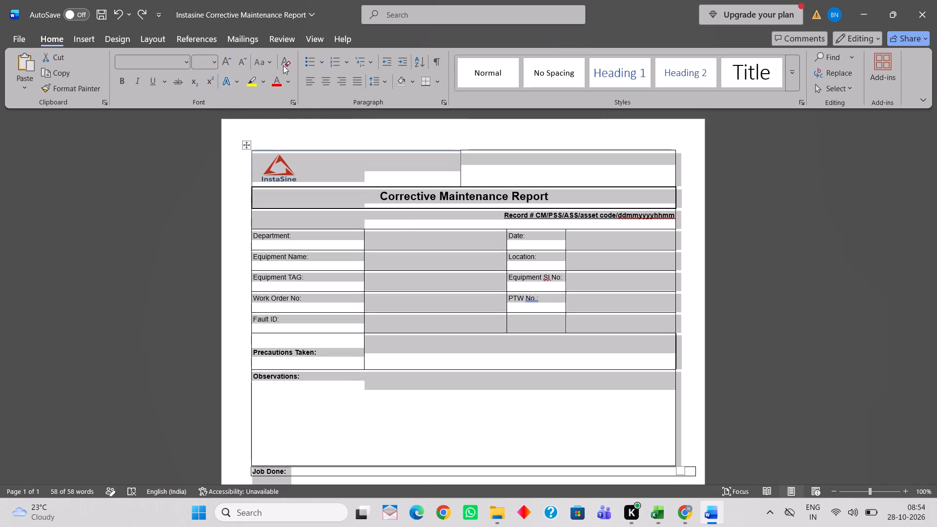
pyautogui.click(91, 38)
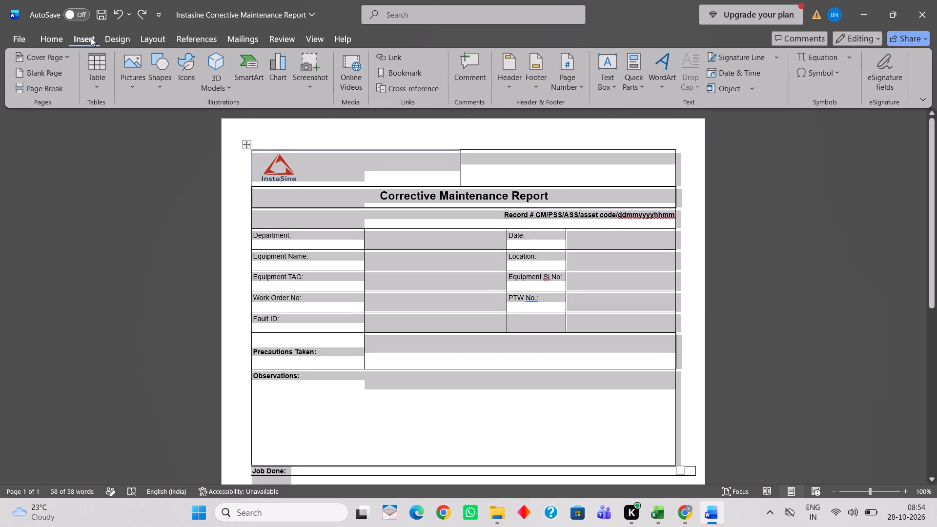
pyautogui.click(99, 82)
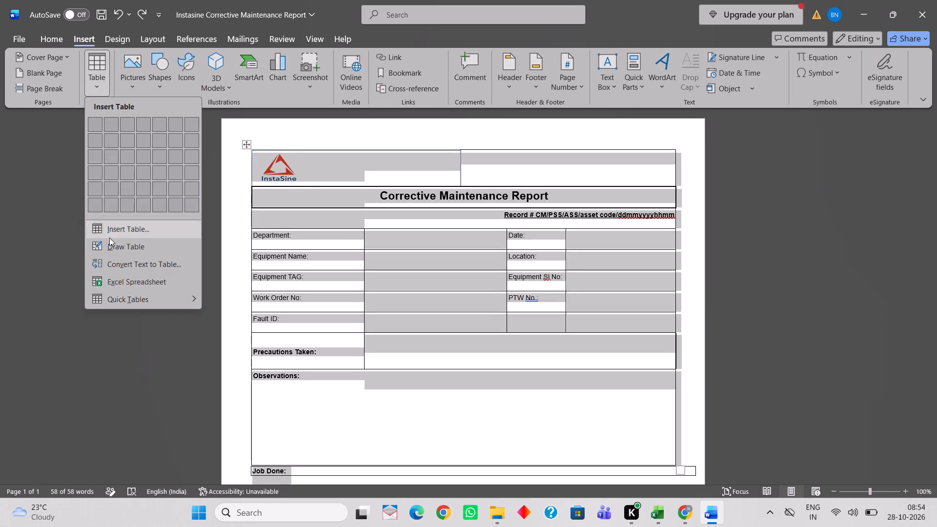
pyautogui.click(120, 226)
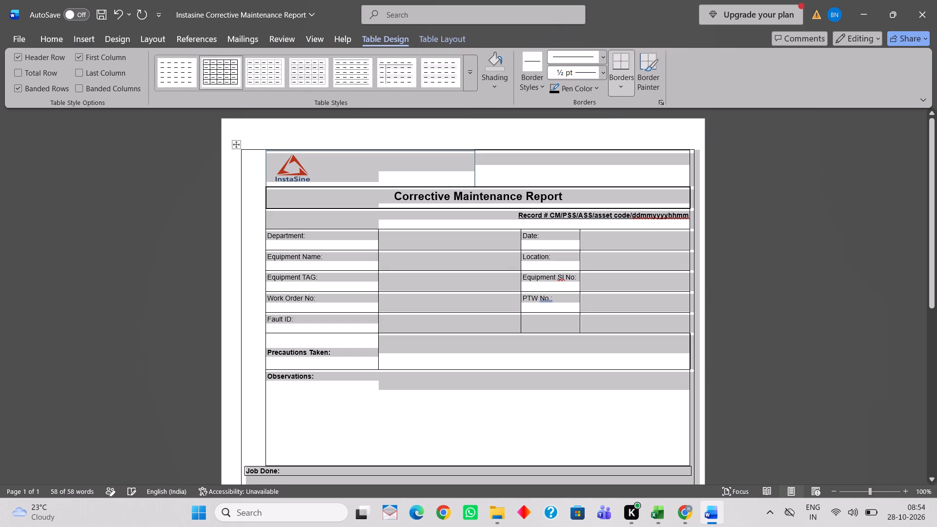
# Examine how the outer table frames the logo row, form fields, Job Done area and signature block.
pyautogui.click(247, 232)
pyautogui.scroll(3, 399, 270)
pyautogui.scroll(-4, 399, 270)
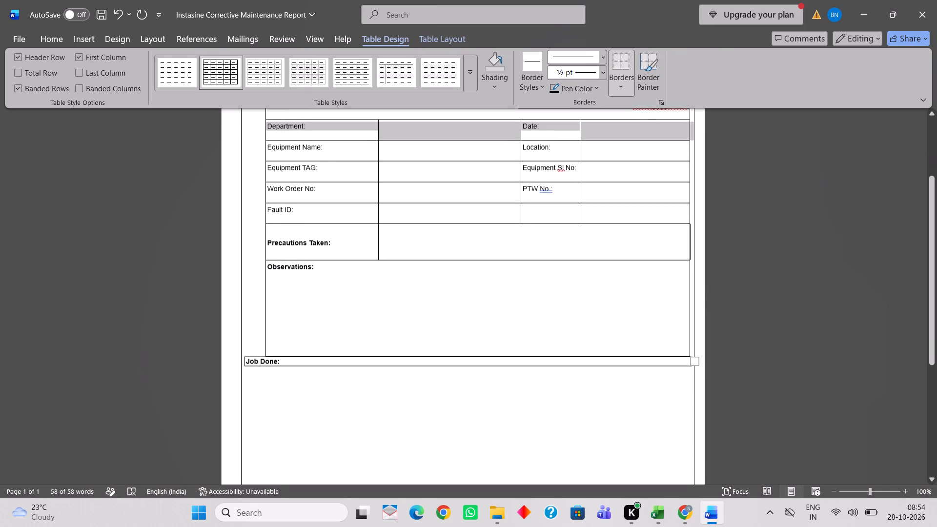
pyautogui.scroll(-7, 399, 270)
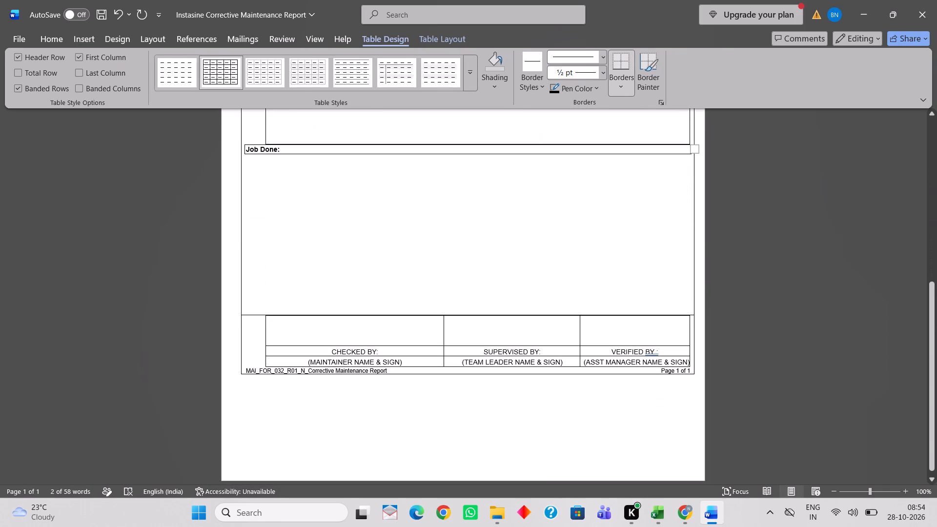
pyautogui.scroll(3, 400, 270)
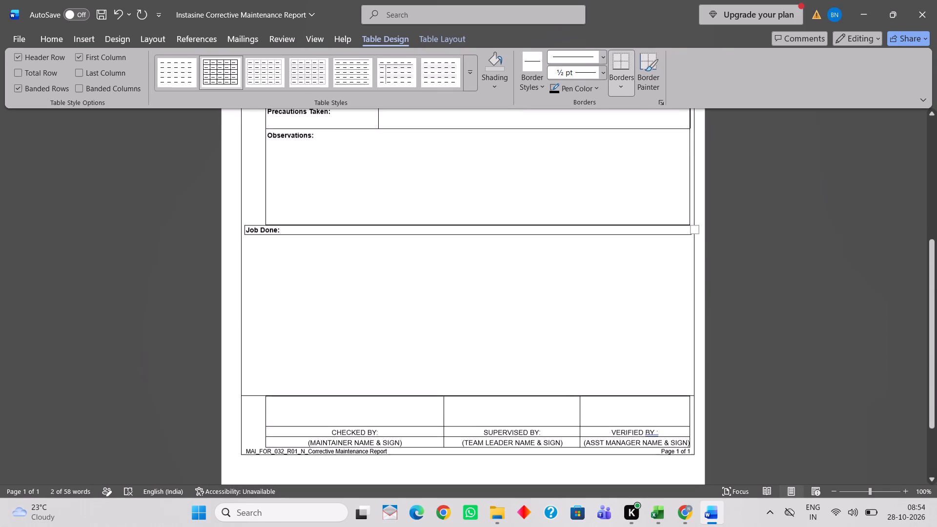
pyautogui.scroll(10, 400, 270)
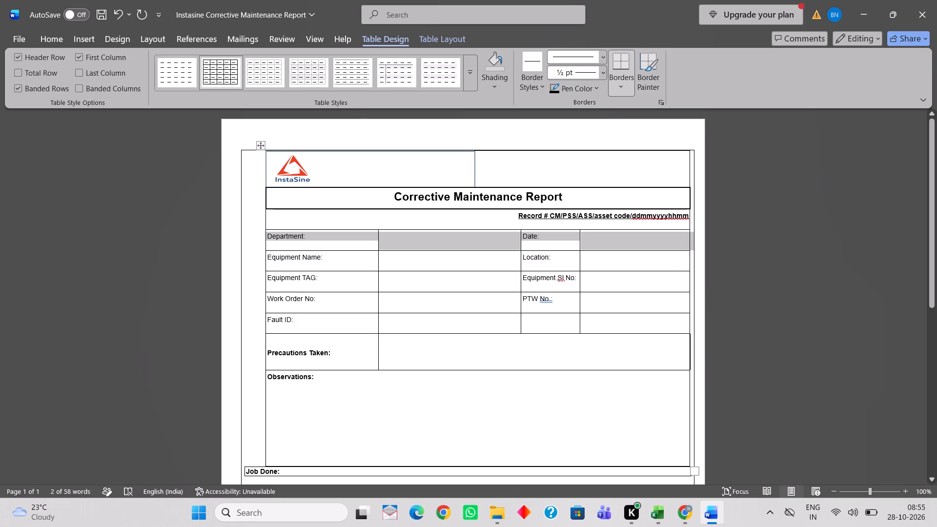
# Select the signature block together with the MAI_FOR_032_R01_N footer line at the end of the report.
pyautogui.scroll(4, 481, 364)
pyautogui.scroll(-6, 481, 364)
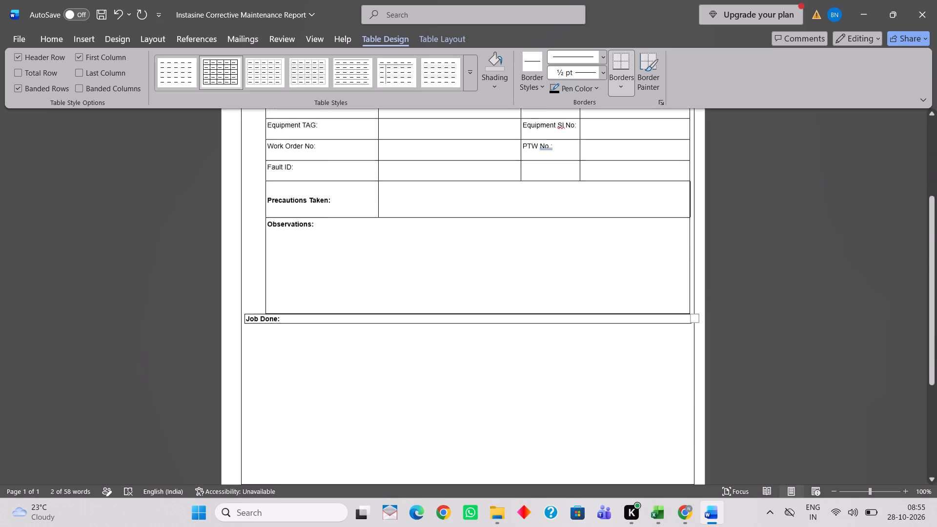
pyautogui.scroll(-10, 481, 364)
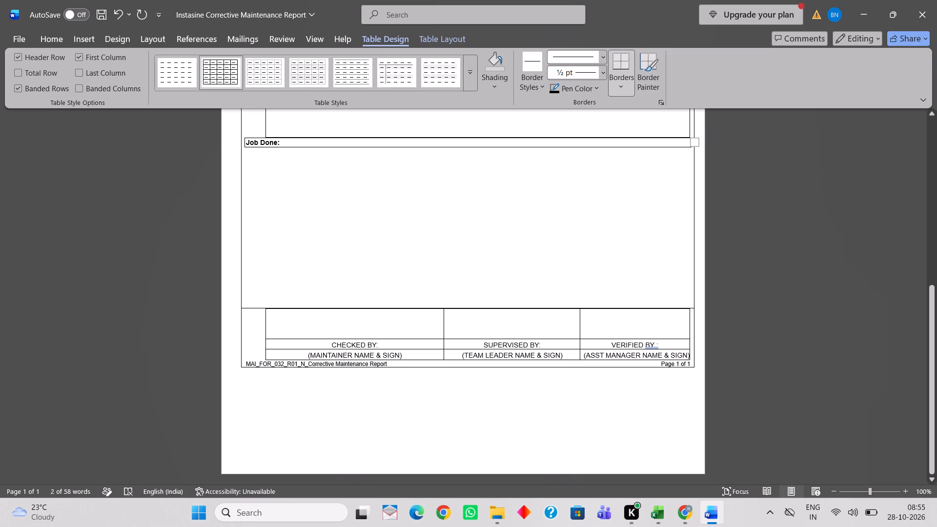
pyautogui.moveTo(257, 361); pyautogui.dragTo(392, 370)
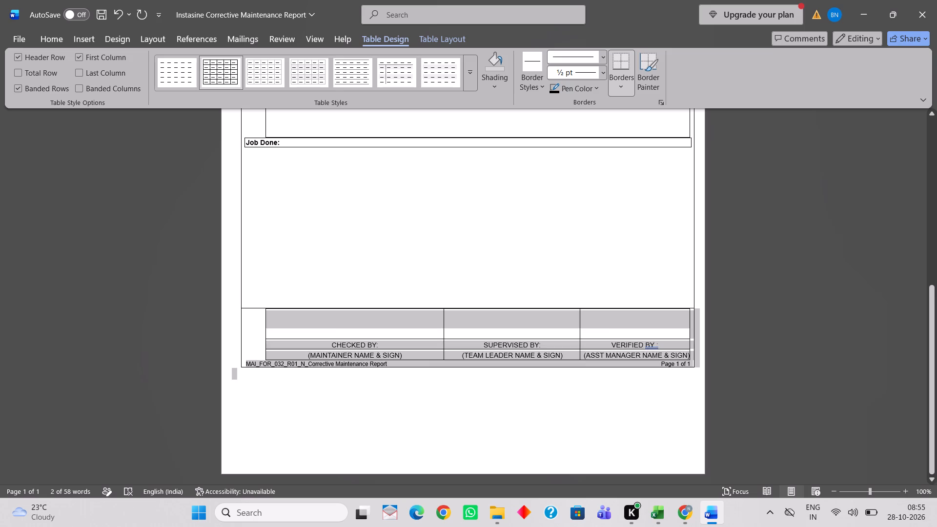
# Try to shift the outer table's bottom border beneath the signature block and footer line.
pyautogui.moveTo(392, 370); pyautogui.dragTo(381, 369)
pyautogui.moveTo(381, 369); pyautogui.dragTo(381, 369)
# Examine the outer table's alignment with the inner form, Job Done row and signature block.
pyautogui.scroll(-2, 381, 369)
pyautogui.scroll(1, 381, 369)
pyautogui.scroll(-4, 381, 369)
pyautogui.scroll(3, 381, 369)
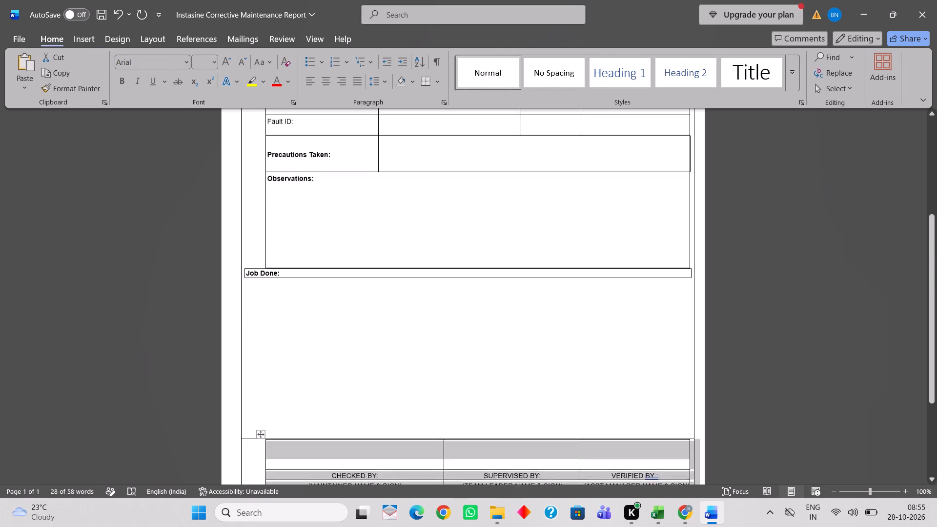
pyautogui.scroll(15, 381, 369)
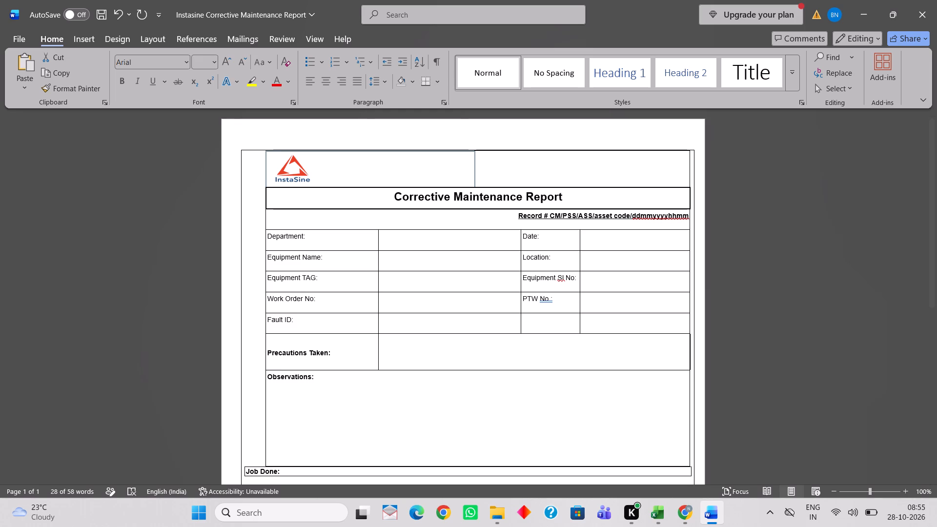
pyautogui.scroll(4, 382, 366)
pyautogui.scroll(-8, 382, 365)
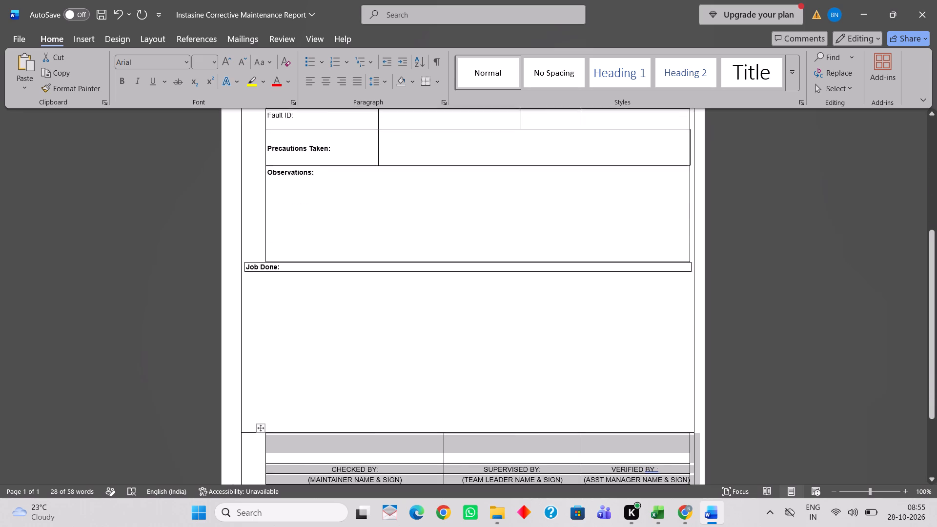
# Review the outer border's fit around the report, from the signature block and footer line up to the InstaSine logo row.
pyautogui.scroll(-2, 382, 365)
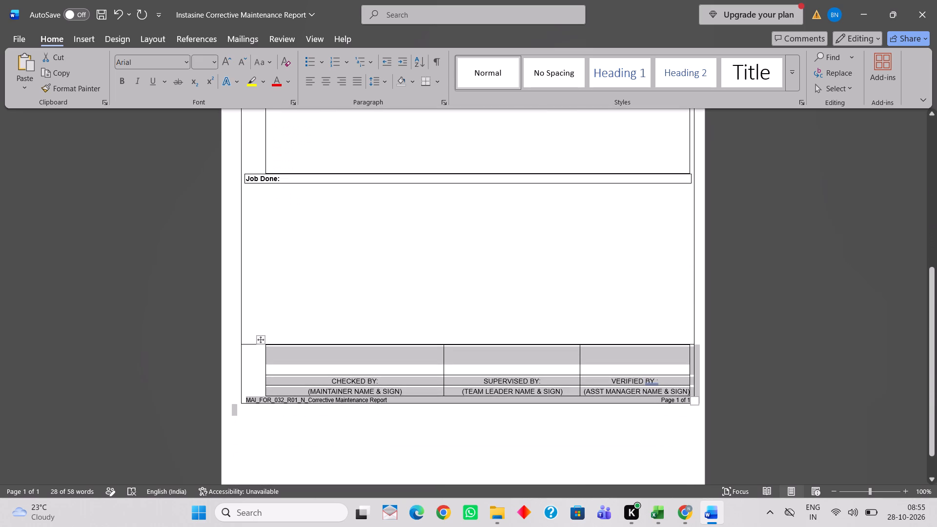
pyautogui.scroll(5, 382, 365)
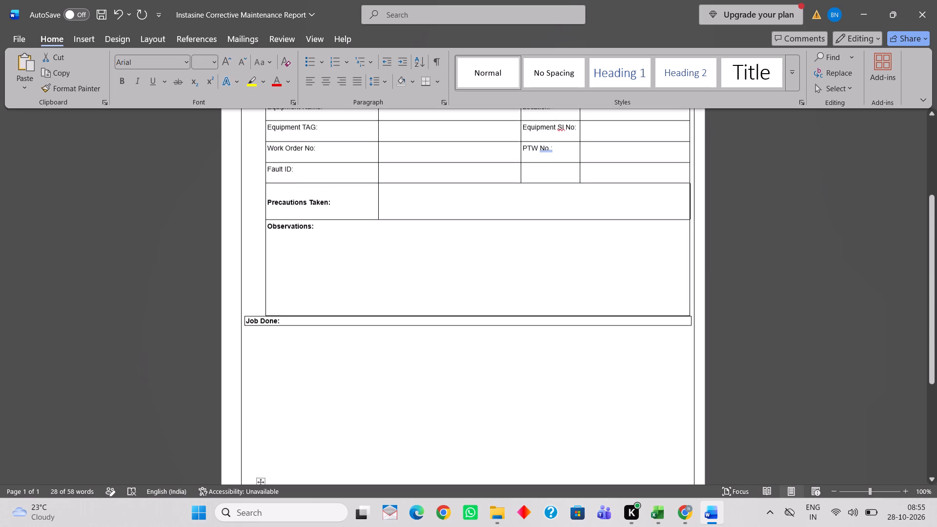
pyautogui.scroll(1, 382, 365)
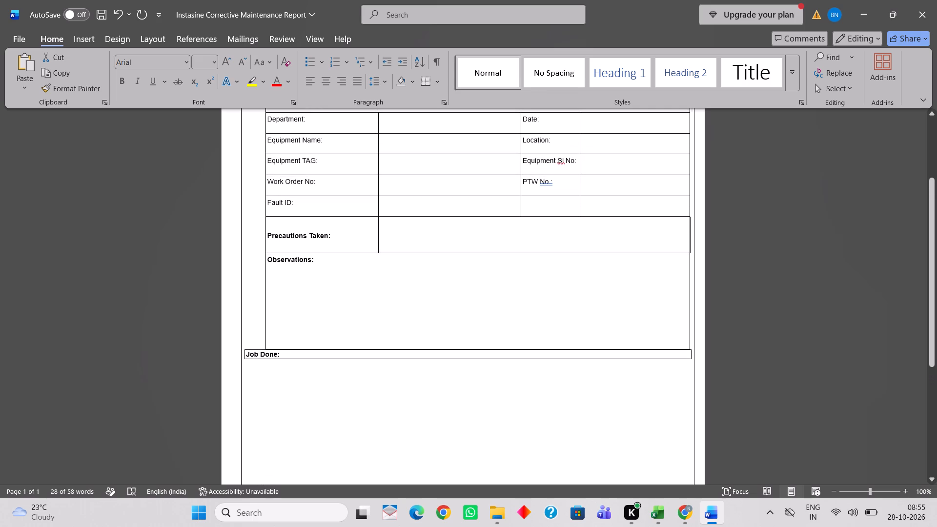
pyautogui.scroll(7, 382, 365)
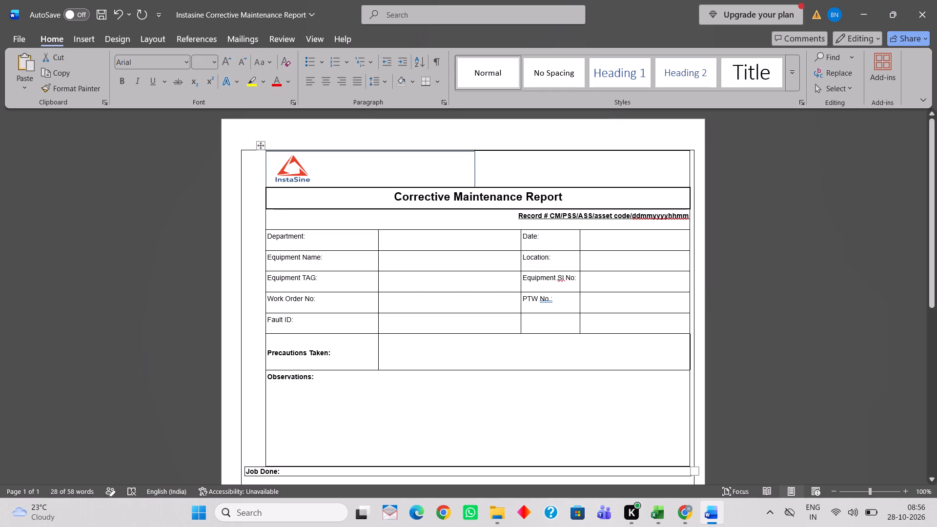
pyautogui.scroll(3, 425, 330)
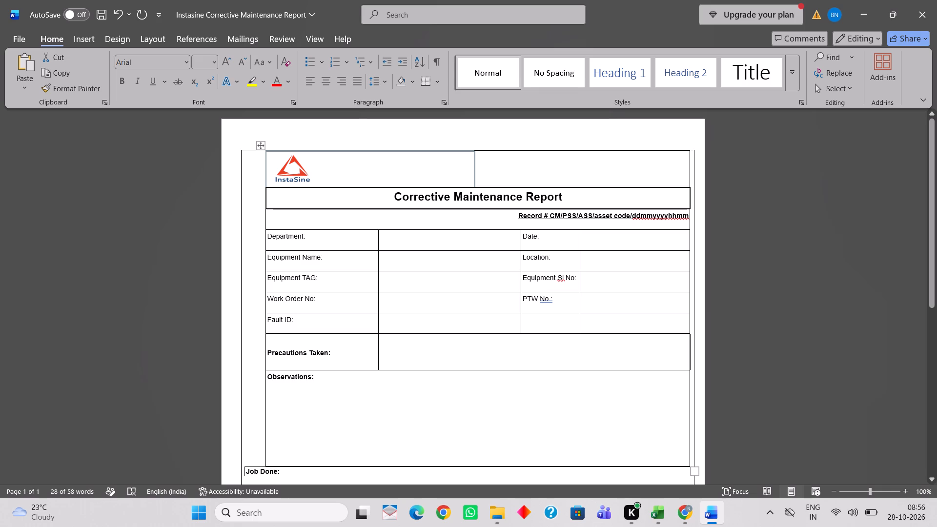
pyautogui.scroll(4, 409, 347)
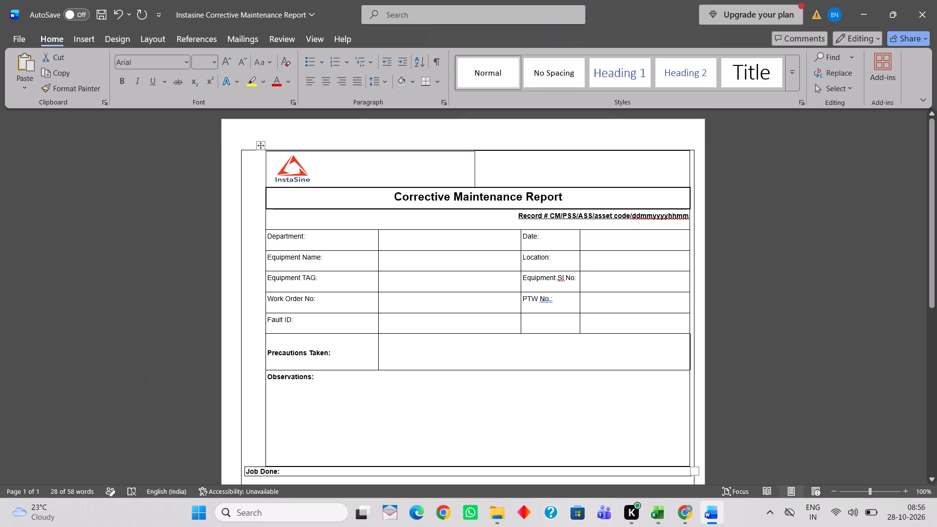
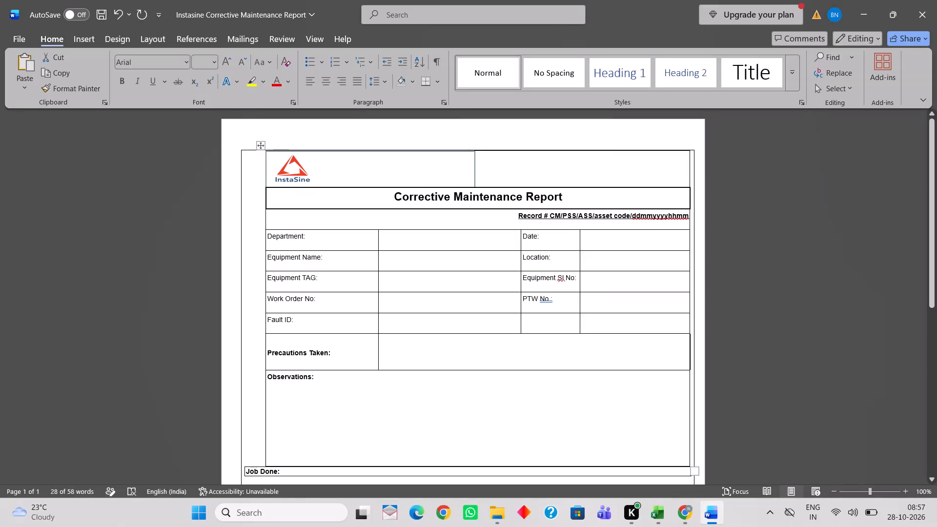
# Examine the Instasine report's outer frame against its logo row, form fields, Observations box and Job Done row.
pyautogui.scroll(3, 431, 218)
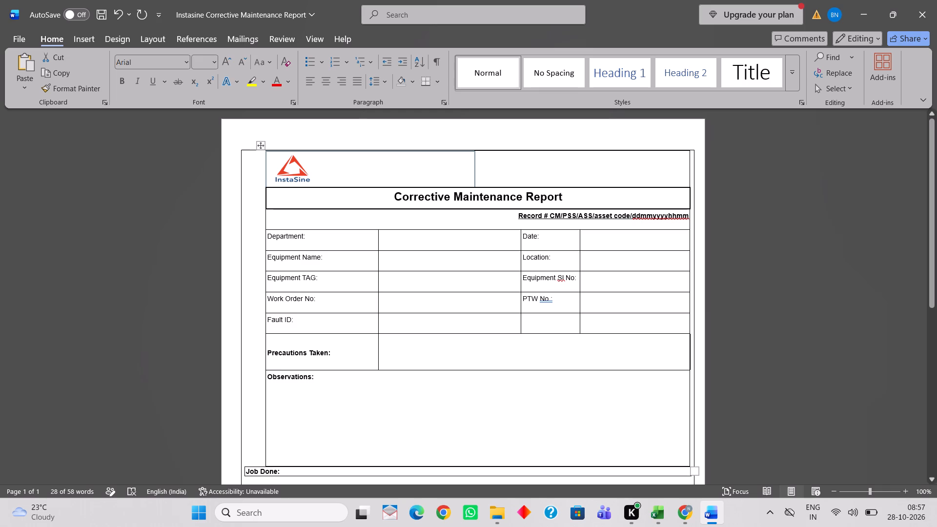
pyautogui.scroll(5, 504, 250)
pyautogui.scroll(-1, 505, 250)
pyautogui.scroll(1, 505, 250)
pyautogui.scroll(-6, 505, 250)
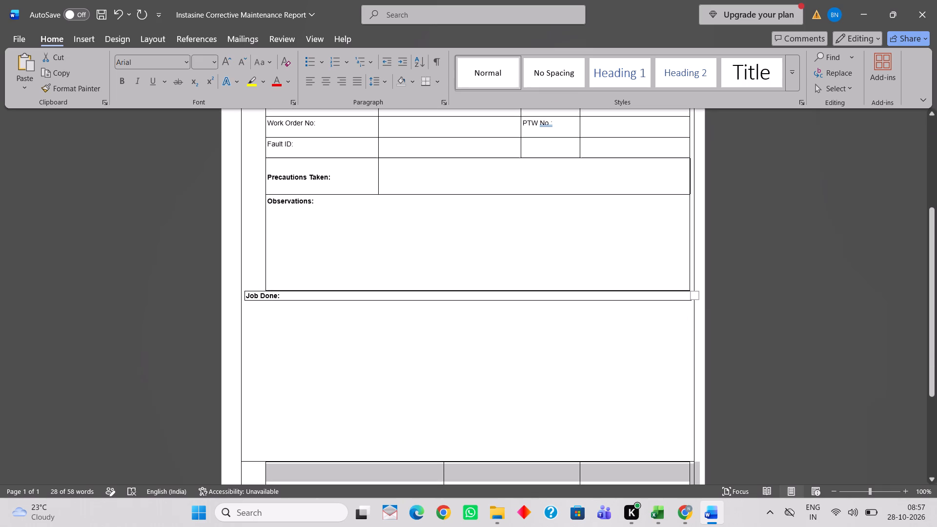
pyautogui.scroll(5, 360, 331)
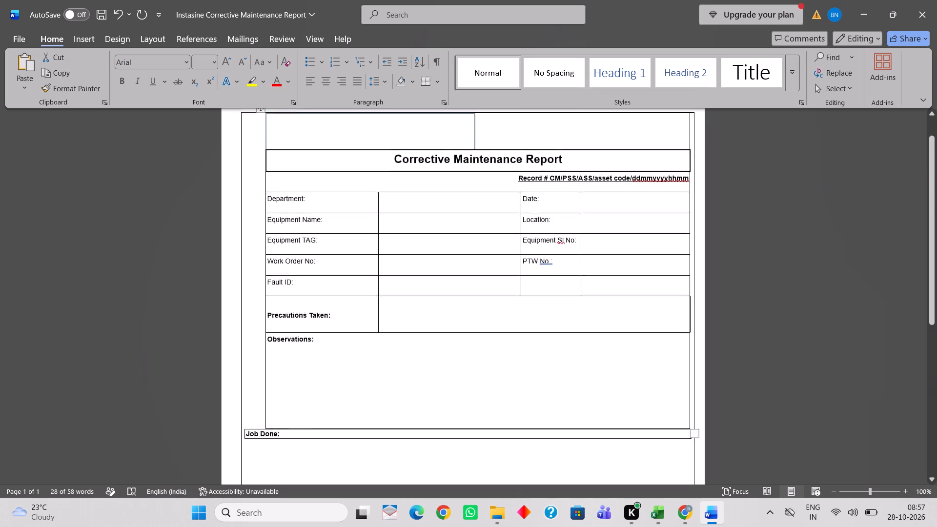
pyautogui.scroll(6, 360, 331)
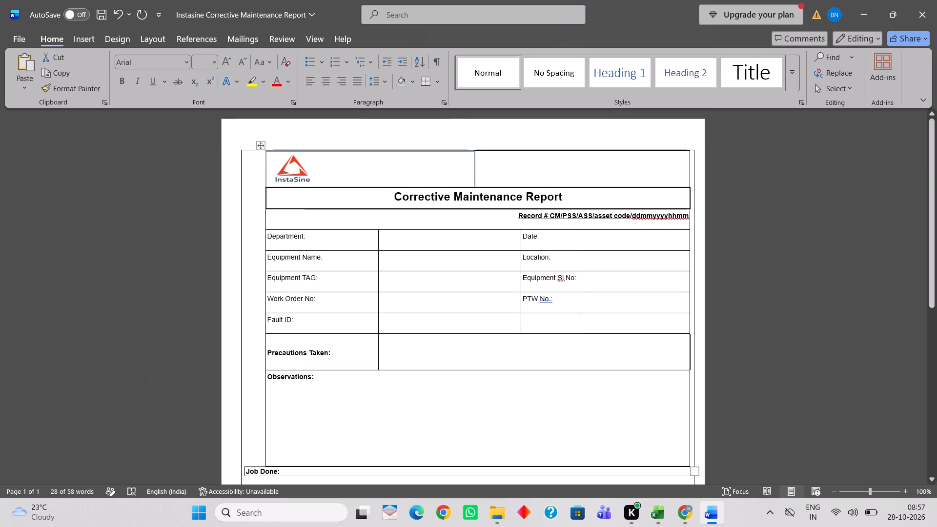
pyautogui.scroll(4, 444, 248)
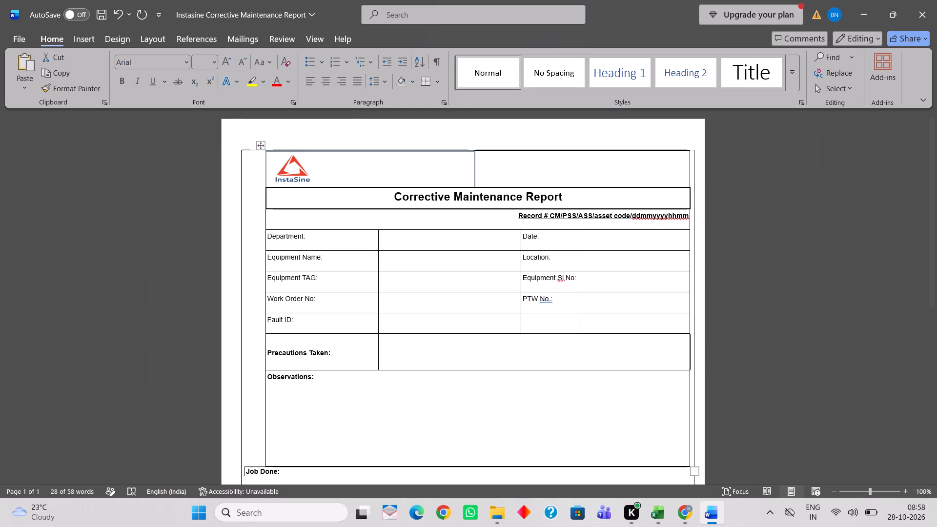
pyautogui.scroll(3, 445, 244)
pyautogui.scroll(-5, 445, 244)
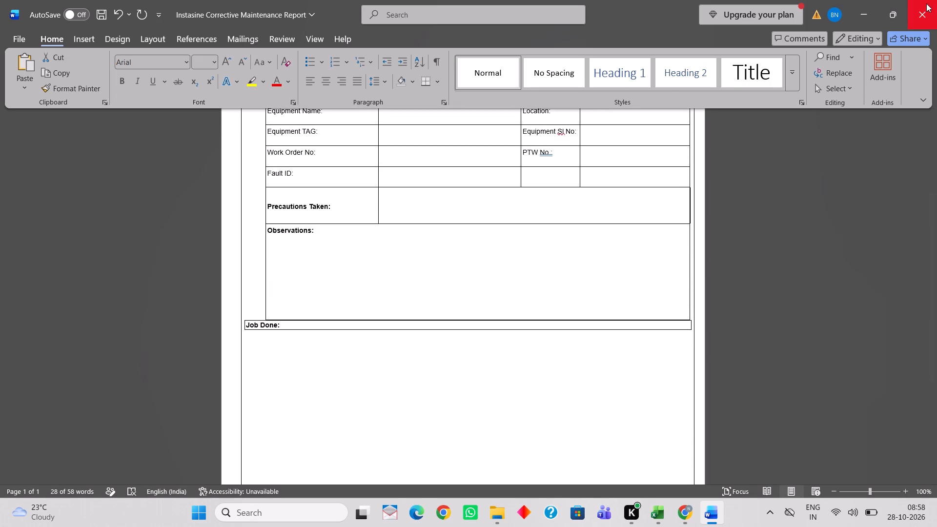
# Close the Instasine Corrective Maintenance Report document without saving its changes.
pyautogui.click(926, 3)
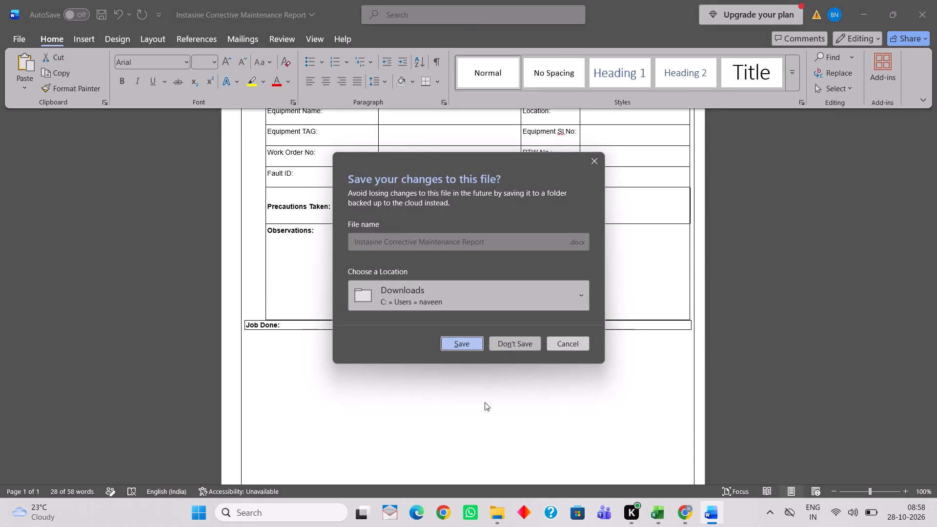
pyautogui.click(529, 341)
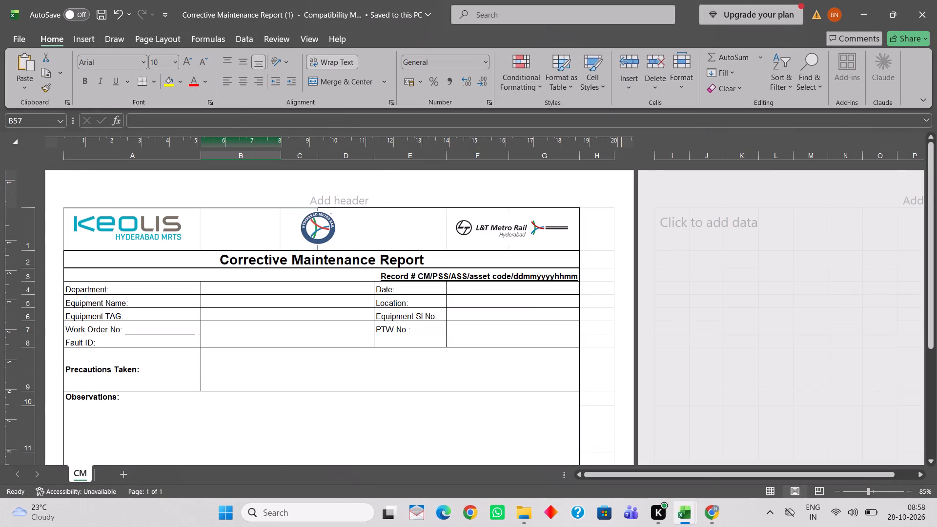
# Examine the original Corrective Maintenance Report sheet's layout, from the three-logo header row to the Job Done box and signature block.
pyautogui.scroll(4, 400, 323)
pyautogui.scroll(-8, 402, 315)
pyautogui.scroll(3, 402, 314)
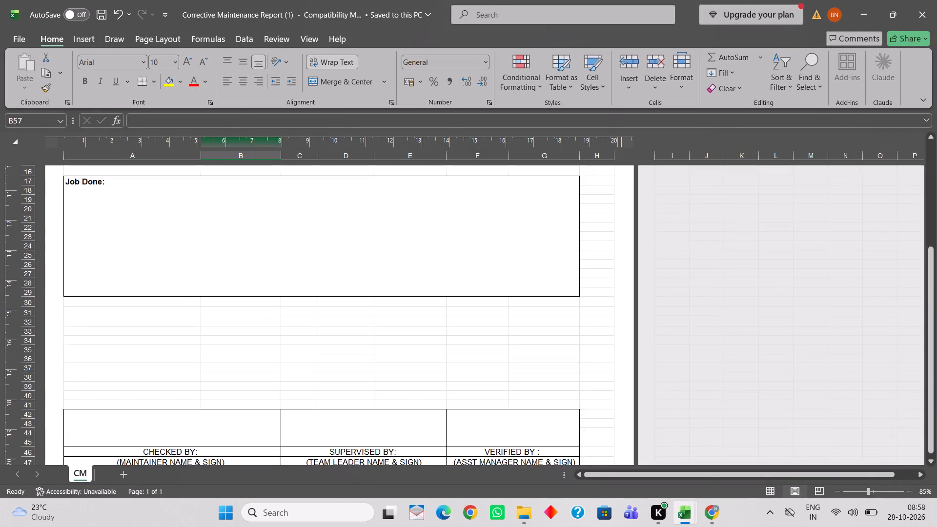
pyautogui.scroll(14, 402, 314)
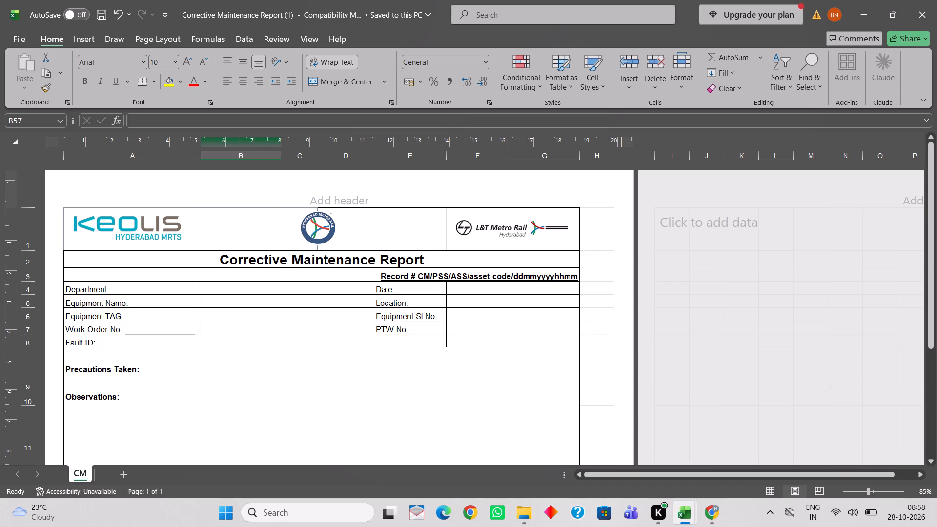
pyautogui.scroll(-2, 410, 274)
pyautogui.scroll(3, 410, 274)
pyautogui.scroll(9, 161, 376)
pyautogui.scroll(-2, 161, 376)
pyautogui.scroll(1, 161, 376)
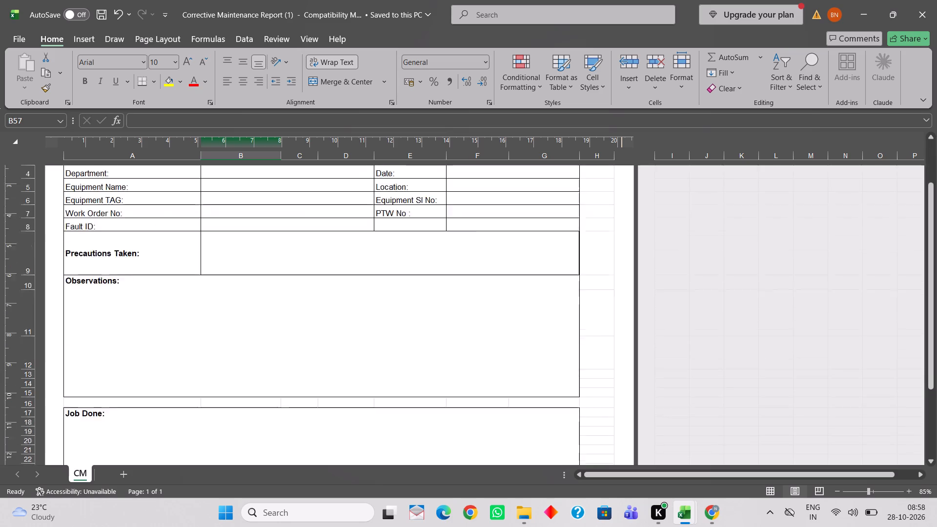
pyautogui.scroll(3, 161, 376)
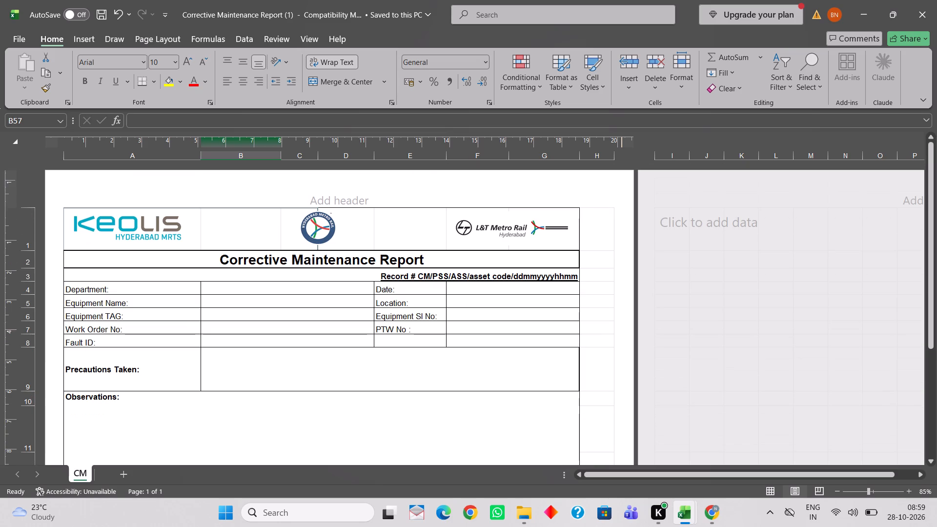
pyautogui.scroll(3, 161, 376)
# Review the original sheet's Observations box, Job Done box and signature block, and the spacing between them.
pyautogui.scroll(-3, 119, 348)
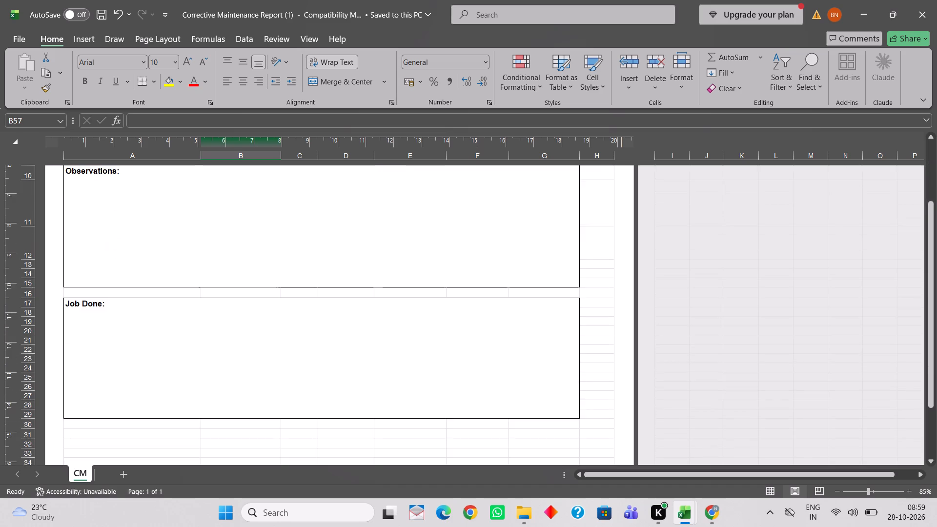
pyautogui.scroll(-7, 119, 348)
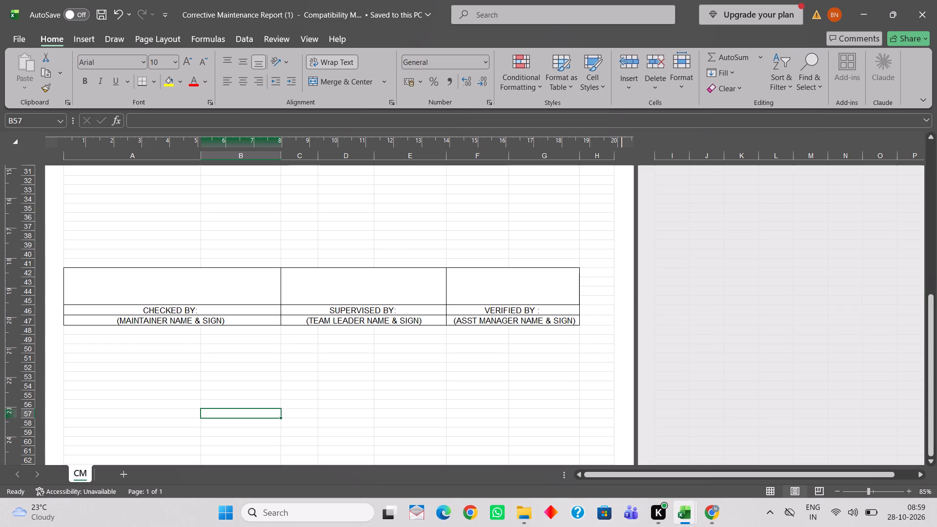
pyautogui.scroll(14, 228, 287)
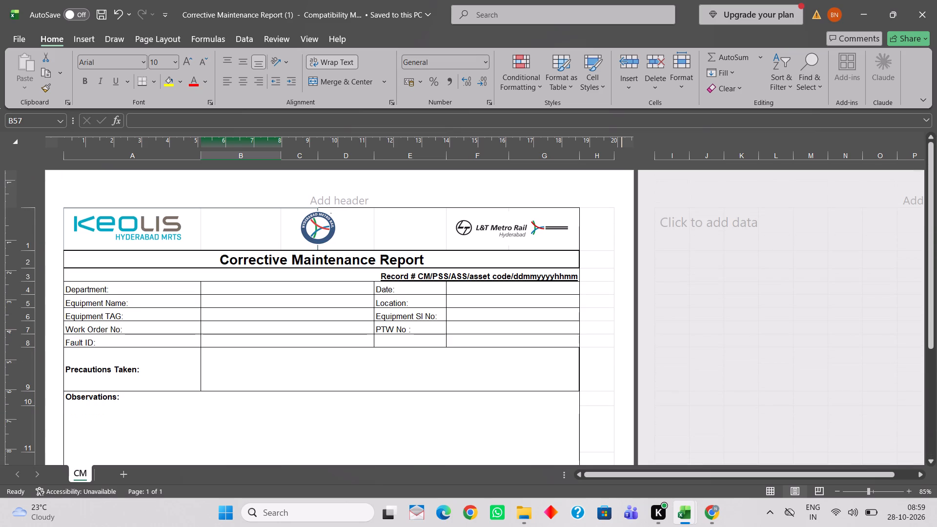
pyautogui.scroll(9, 228, 287)
pyautogui.scroll(-8, 229, 286)
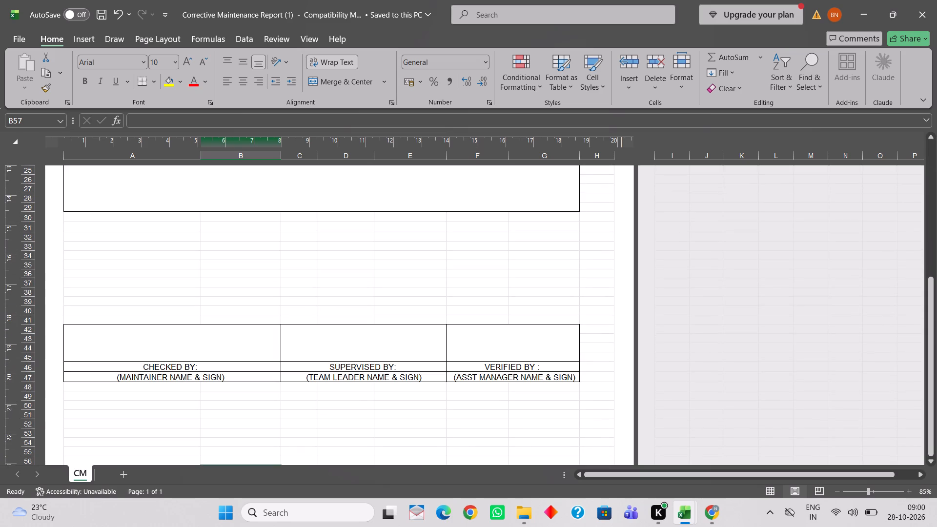
pyautogui.scroll(9, 229, 286)
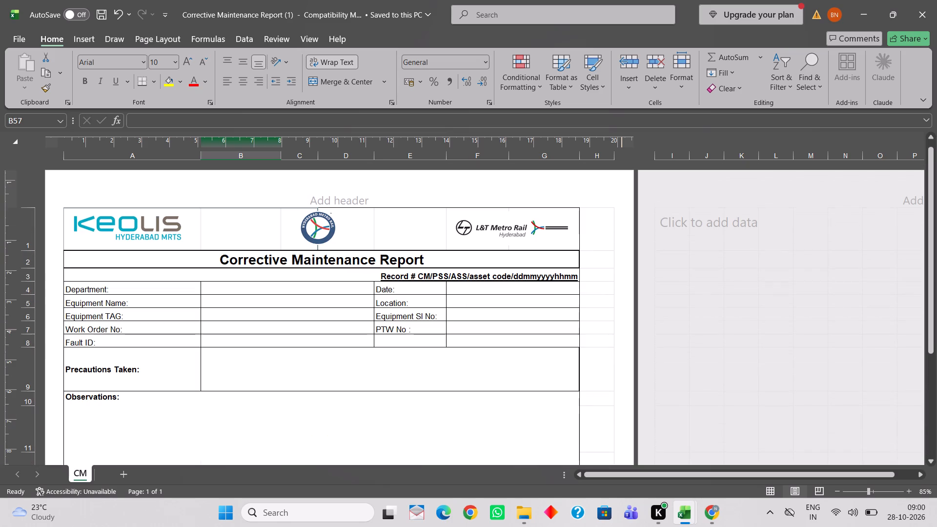
# Compare the original sheet's header logos and form fields with its lower sections down to the signature block.
pyautogui.scroll(6, 229, 286)
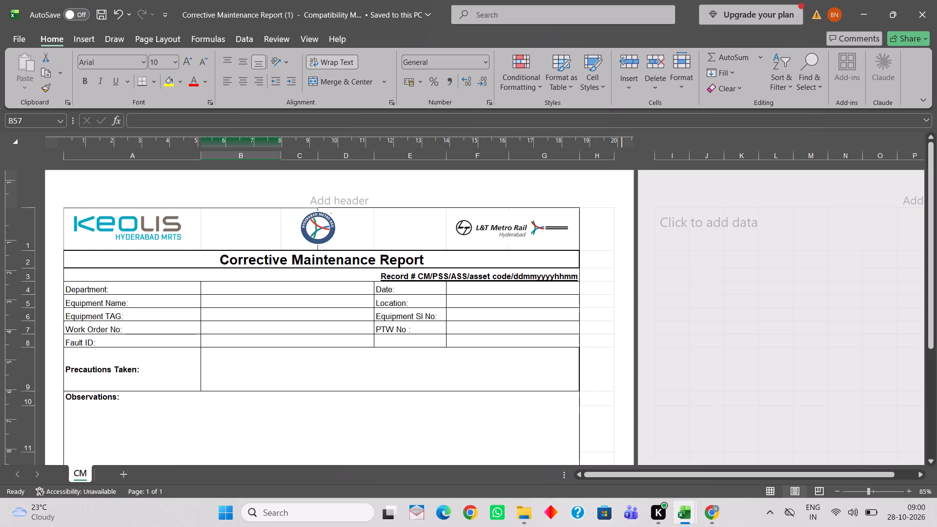
pyautogui.scroll(6, 244, 302)
pyautogui.scroll(-2, 244, 302)
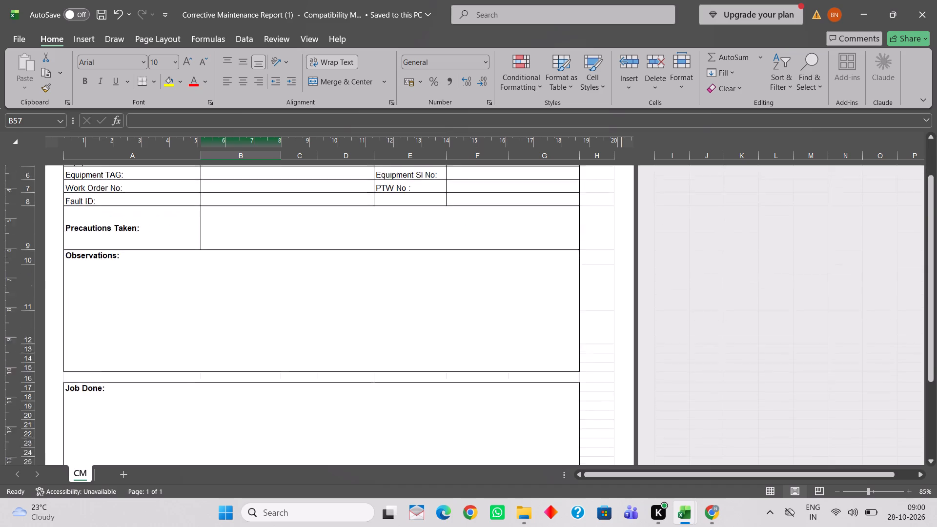
pyautogui.scroll(-1, 244, 303)
pyautogui.scroll(5, 243, 302)
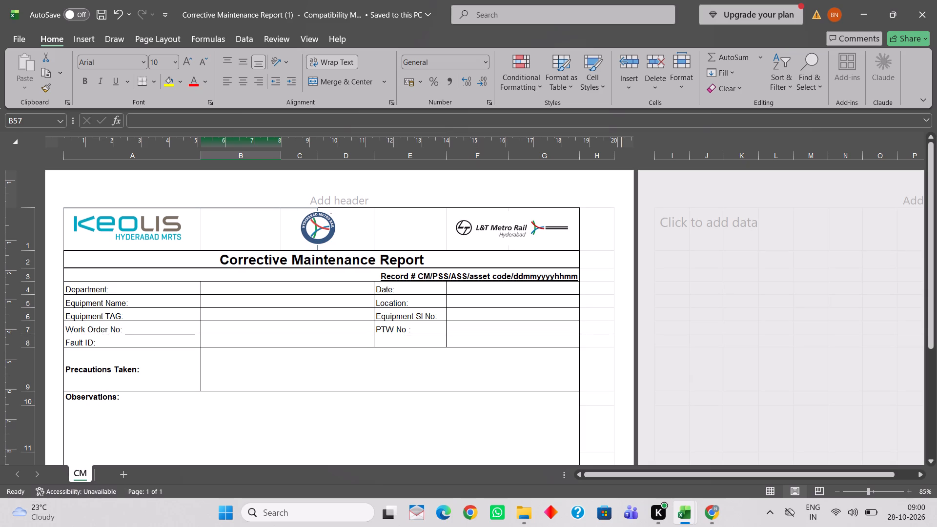
pyautogui.scroll(6, 415, 306)
pyautogui.scroll(-1, 416, 286)
pyautogui.scroll(1, 416, 286)
pyautogui.scroll(-8, 416, 286)
pyautogui.scroll(1, 416, 287)
pyautogui.scroll(-2, 416, 287)
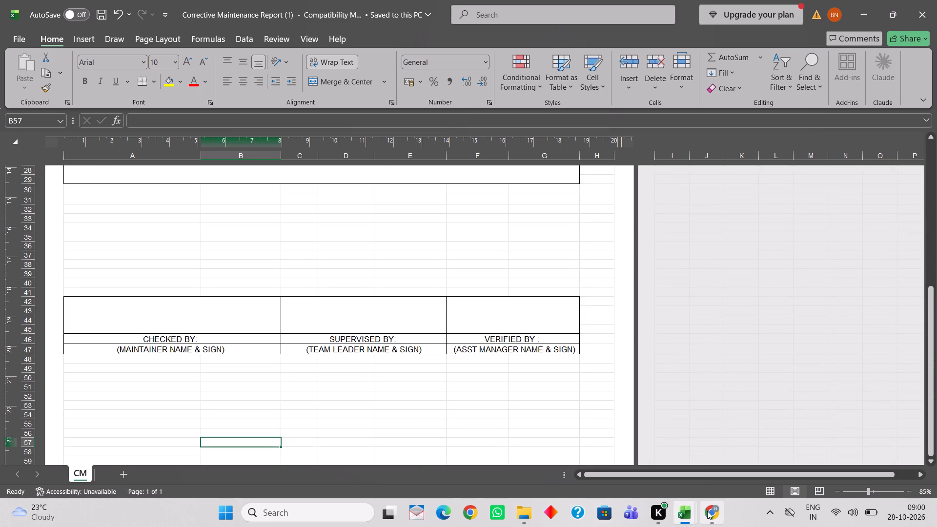
pyautogui.click(473, 511)
pyautogui.click(450, 299)
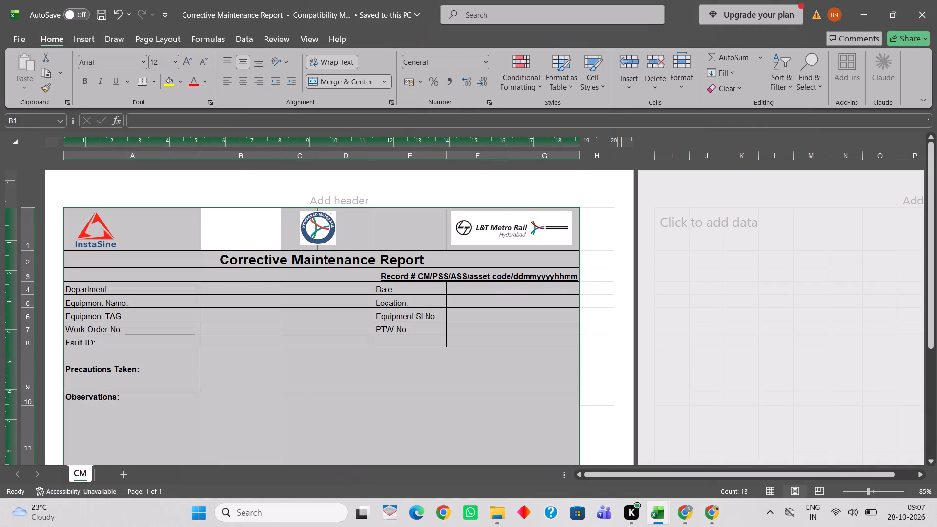
pyautogui.scroll(-6, 317, 317)
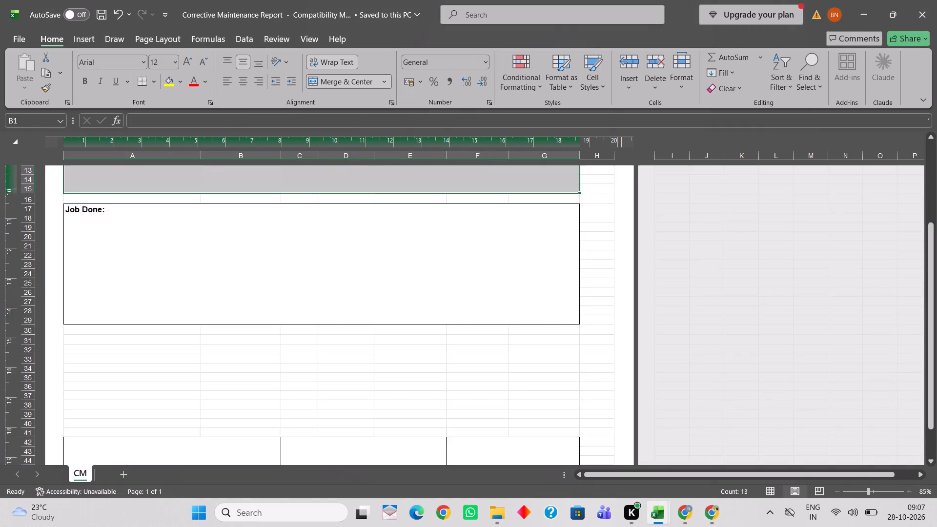
pyautogui.scroll(-3, 317, 317)
pyautogui.scroll(11, 317, 317)
pyautogui.scroll(-1, 317, 317)
pyautogui.scroll(2, 317, 317)
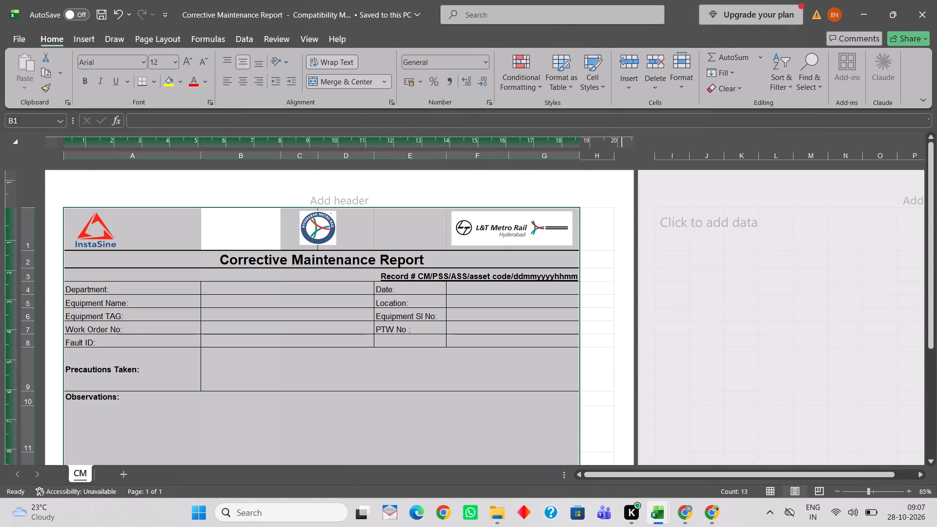
pyautogui.scroll(8, 317, 317)
pyautogui.click(246, 312)
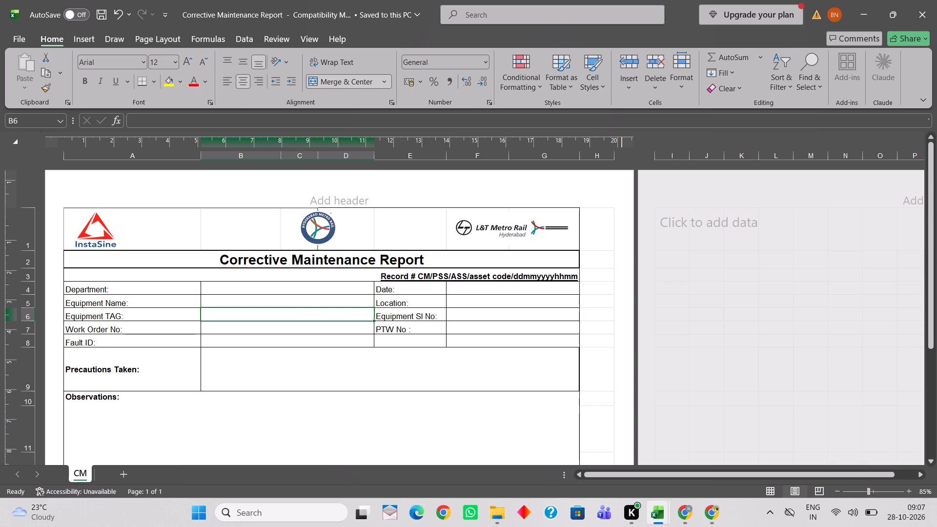
pyautogui.scroll(3, 318, 290)
pyautogui.scroll(-4, 318, 290)
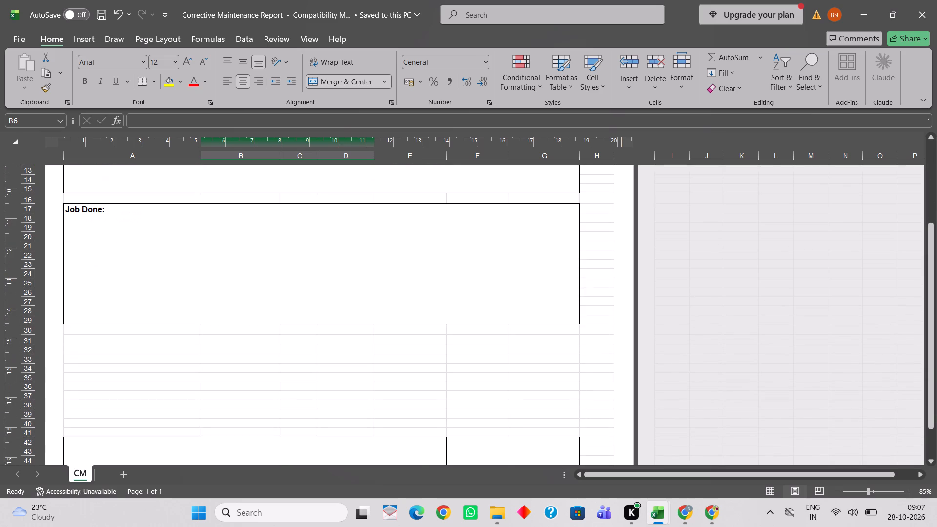
pyautogui.scroll(-2, 318, 290)
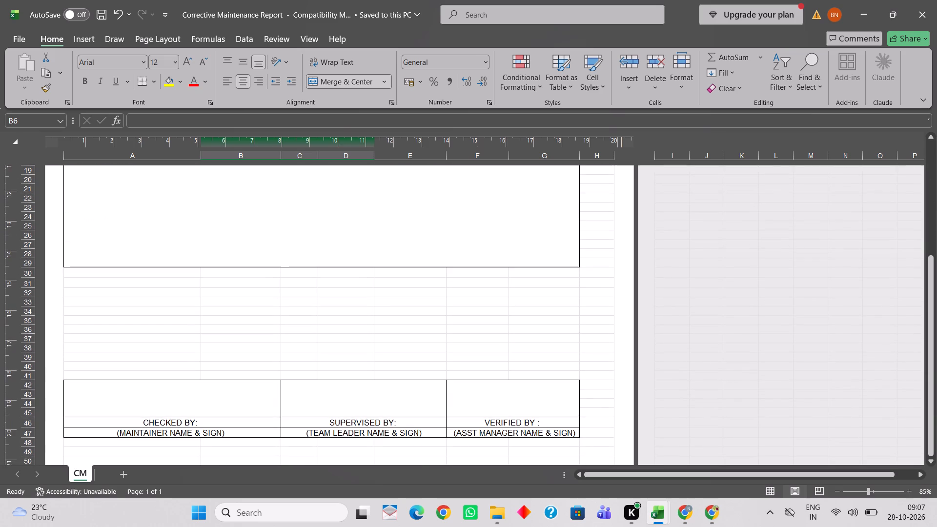
pyautogui.scroll(2, 323, 312)
pyautogui.scroll(-2, 324, 312)
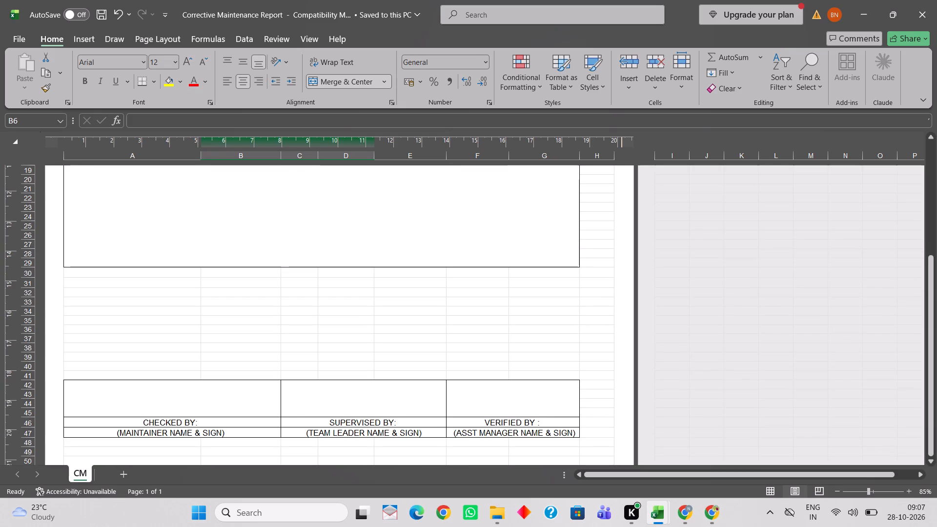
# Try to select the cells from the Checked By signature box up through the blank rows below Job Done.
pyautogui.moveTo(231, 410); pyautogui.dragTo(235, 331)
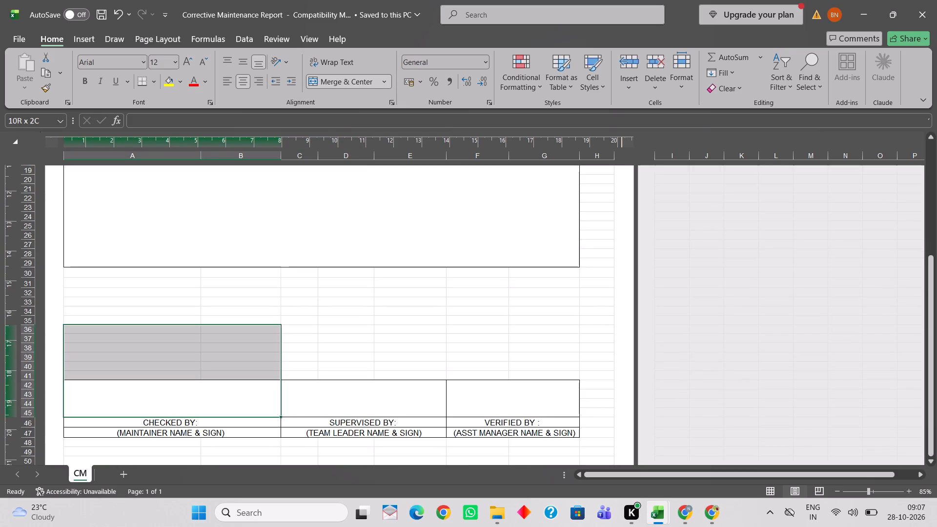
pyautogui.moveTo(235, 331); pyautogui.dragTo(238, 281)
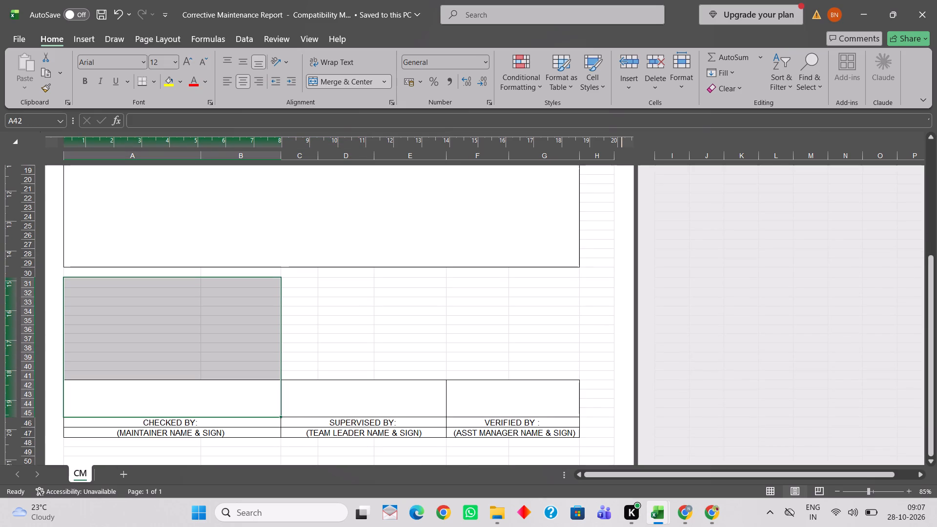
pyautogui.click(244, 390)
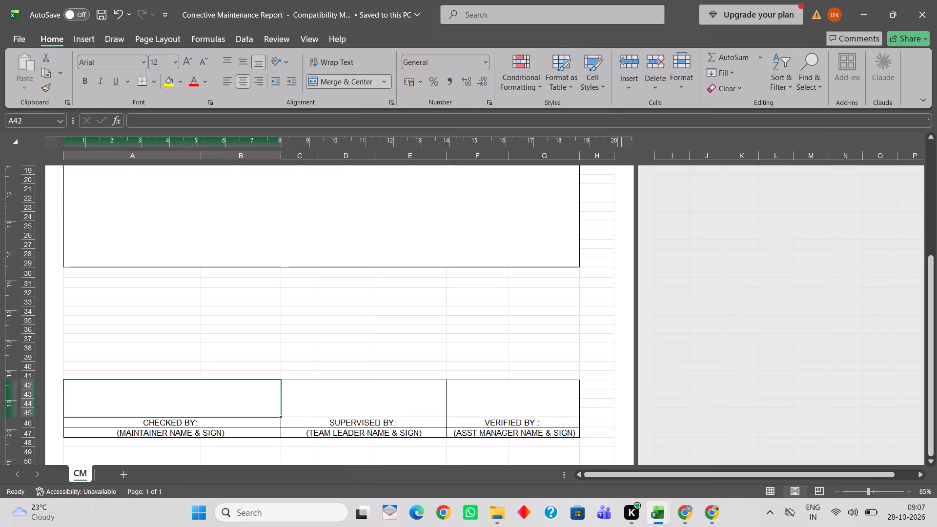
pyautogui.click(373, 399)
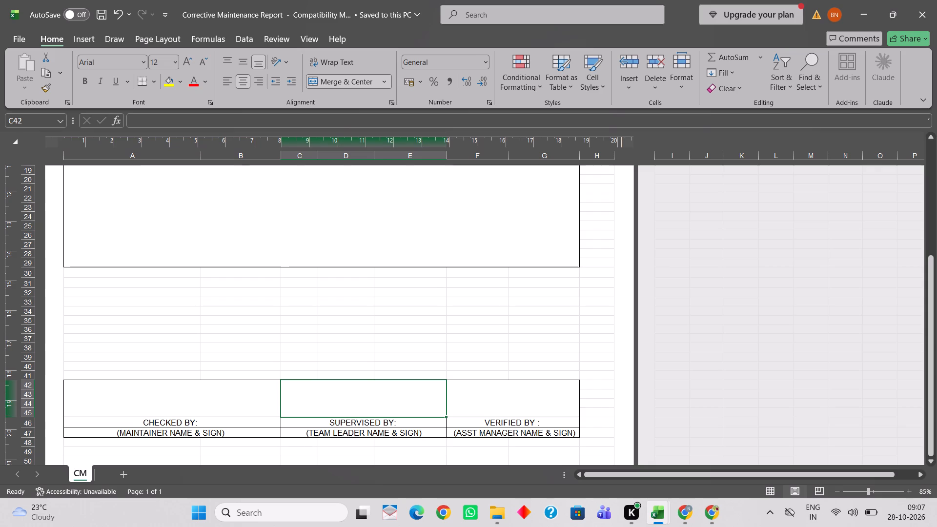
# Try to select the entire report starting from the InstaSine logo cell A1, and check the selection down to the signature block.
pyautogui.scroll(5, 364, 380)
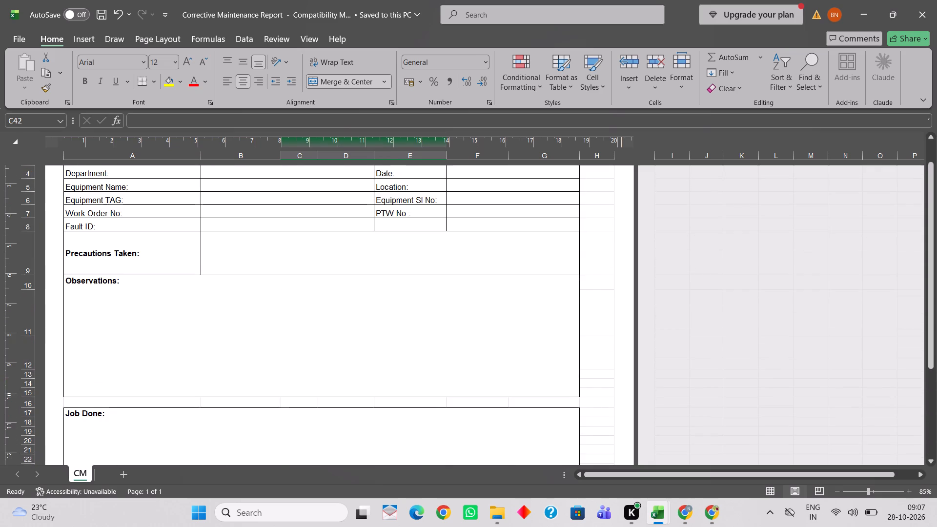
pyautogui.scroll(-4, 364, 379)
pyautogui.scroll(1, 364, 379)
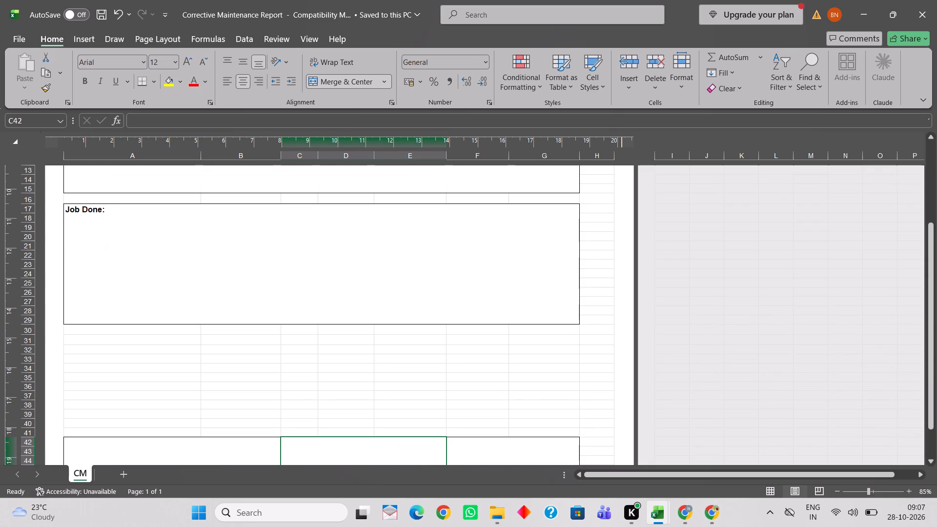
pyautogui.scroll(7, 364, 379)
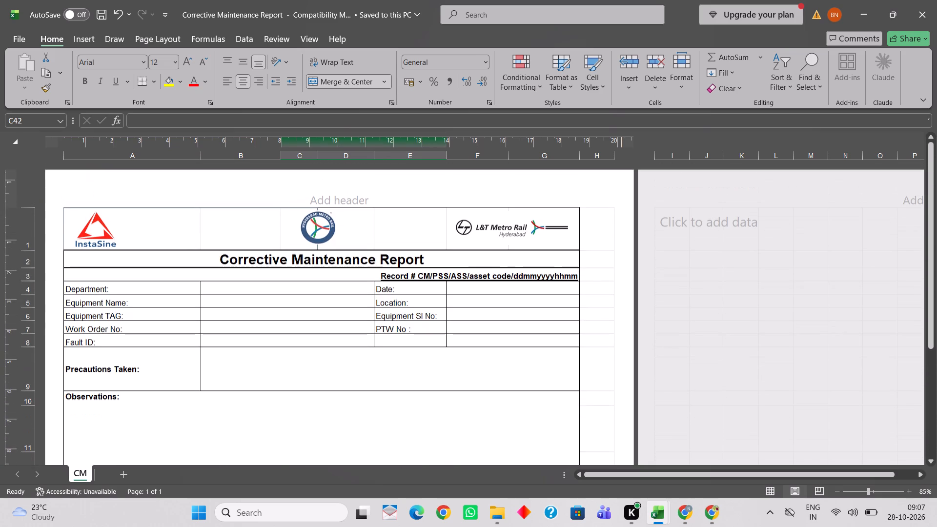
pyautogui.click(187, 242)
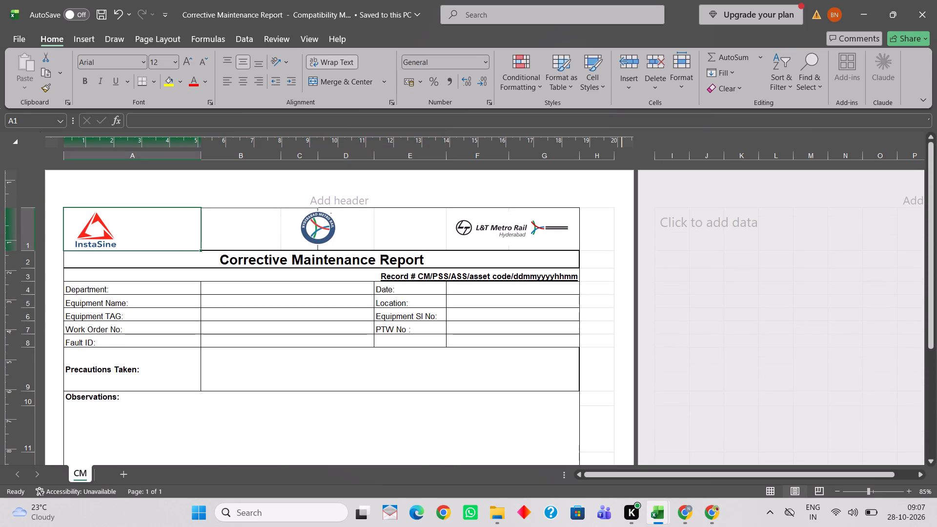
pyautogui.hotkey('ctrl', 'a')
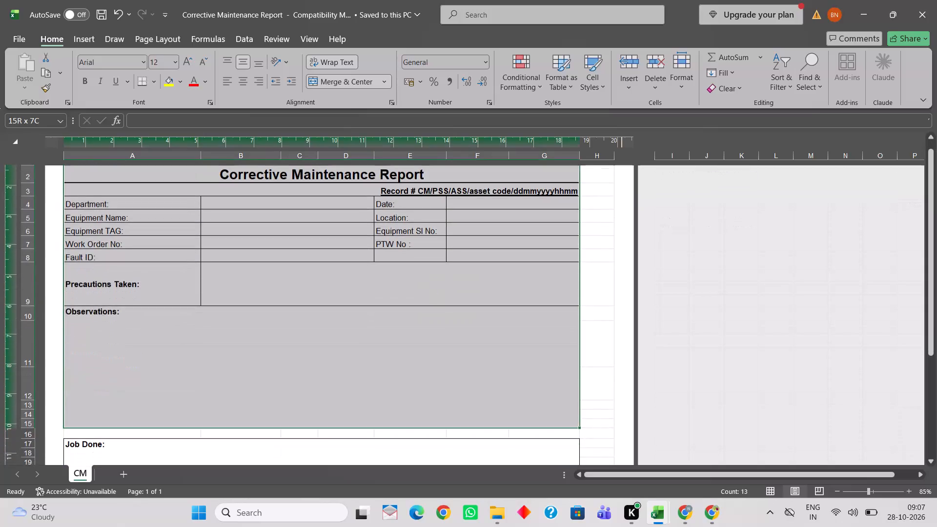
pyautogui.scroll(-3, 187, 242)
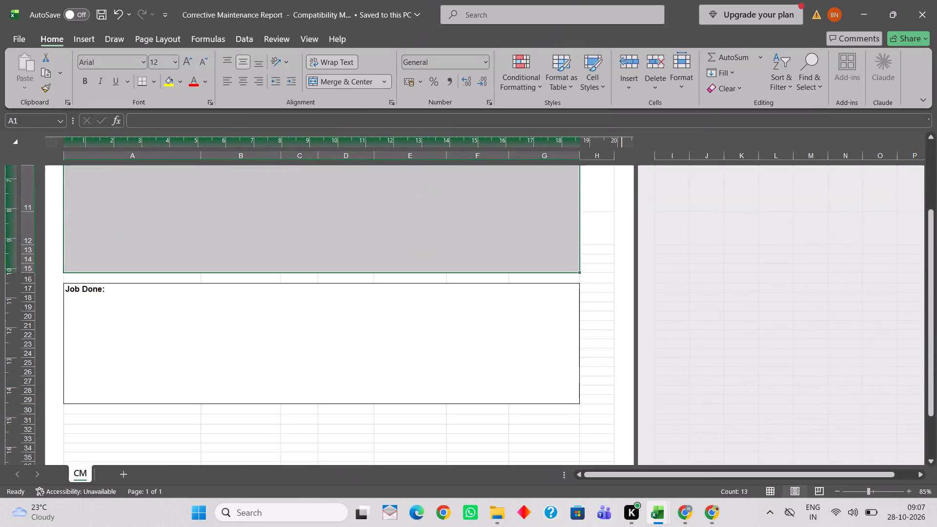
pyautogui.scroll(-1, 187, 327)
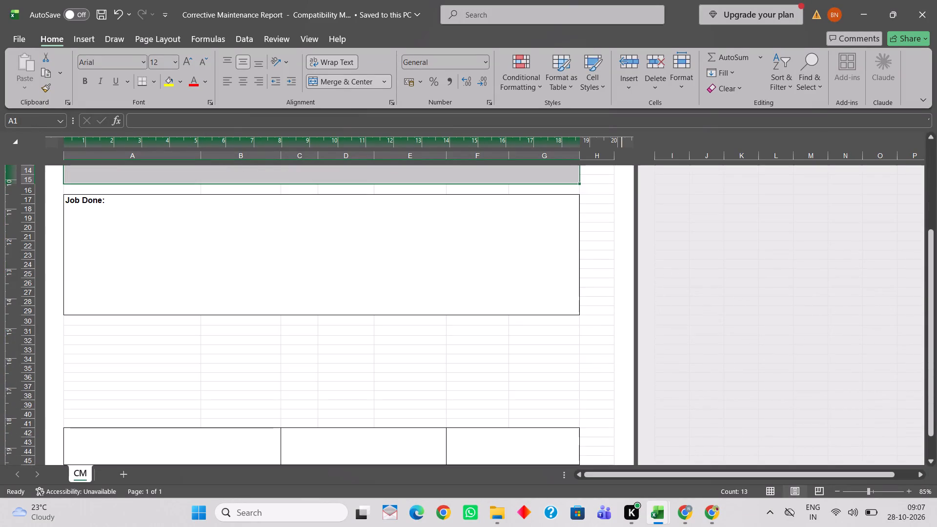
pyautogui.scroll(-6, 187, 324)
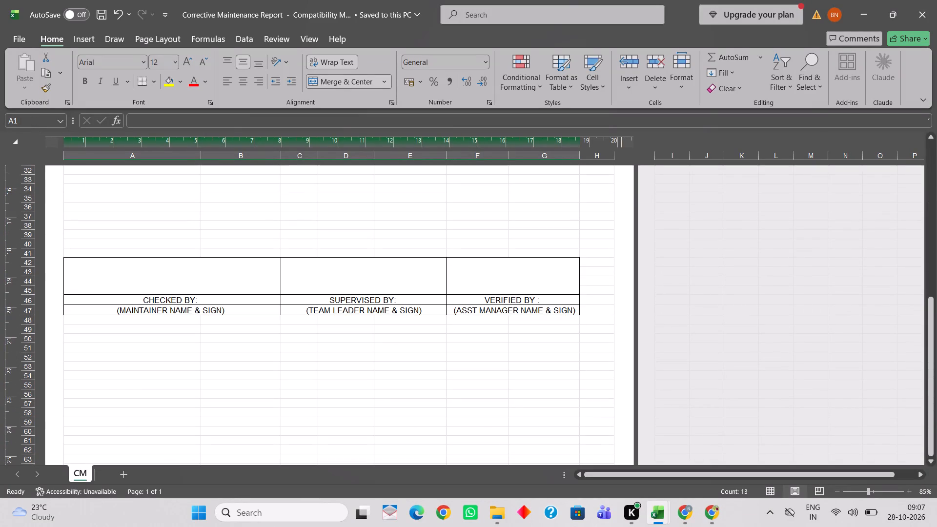
# Select the report from the Verified By signature box up to the logo row and apply the current border style to it.
pyautogui.moveTo(509, 285); pyautogui.dragTo(233, 180)
pyautogui.scroll(2, 233, 180)
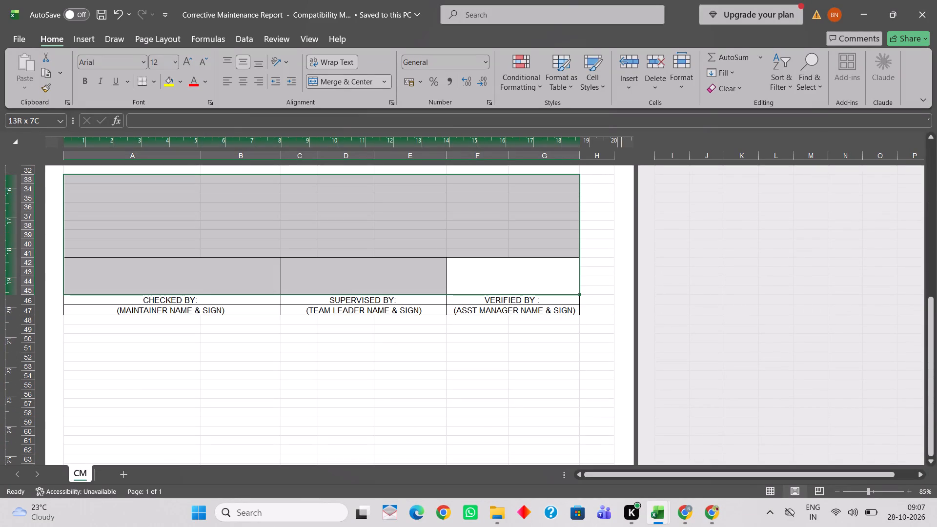
pyautogui.scroll(2, 233, 180)
pyautogui.moveTo(233, 180); pyautogui.dragTo(243, 129)
pyautogui.scroll(6, 250, 209)
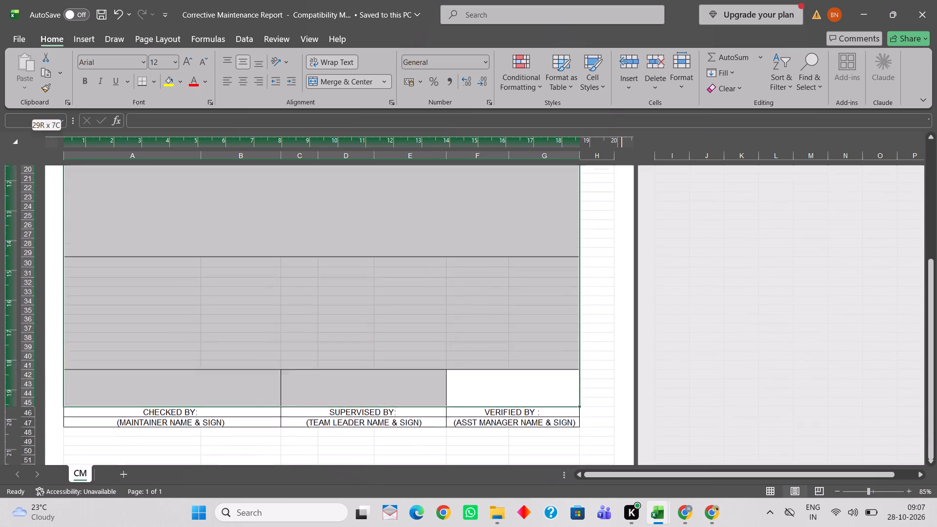
pyautogui.moveTo(243, 129); pyautogui.dragTo(236, 220)
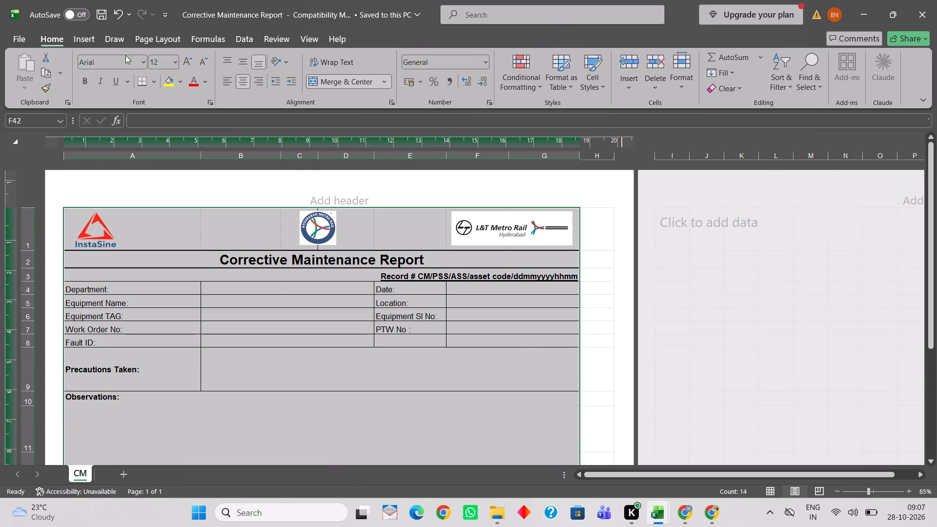
pyautogui.click(140, 83)
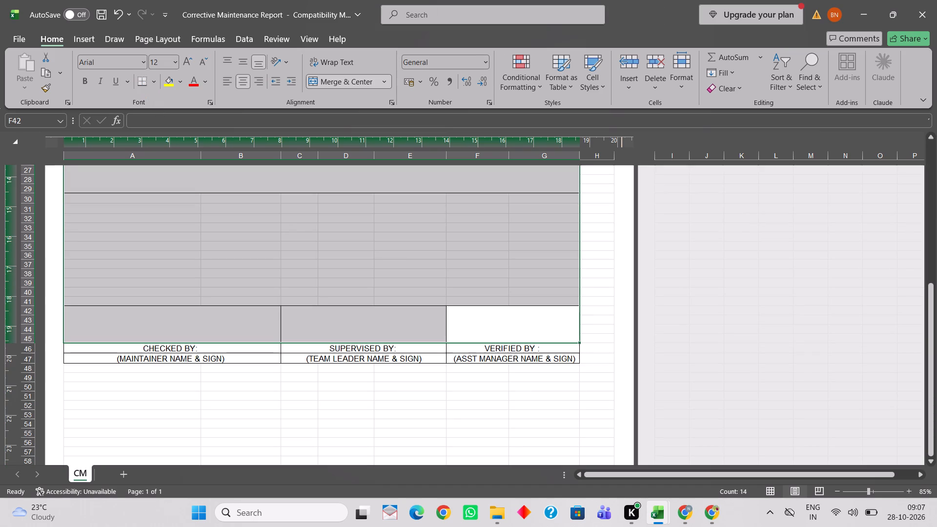
pyautogui.scroll(7, 247, 231)
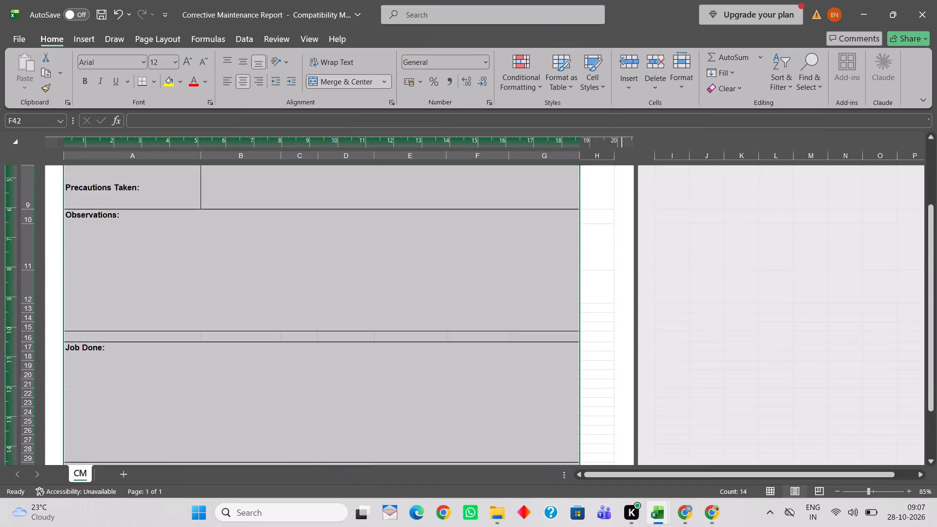
# Examine the report's borders from the logo row down to the signature block.
pyautogui.scroll(3, 247, 231)
pyautogui.click(247, 231)
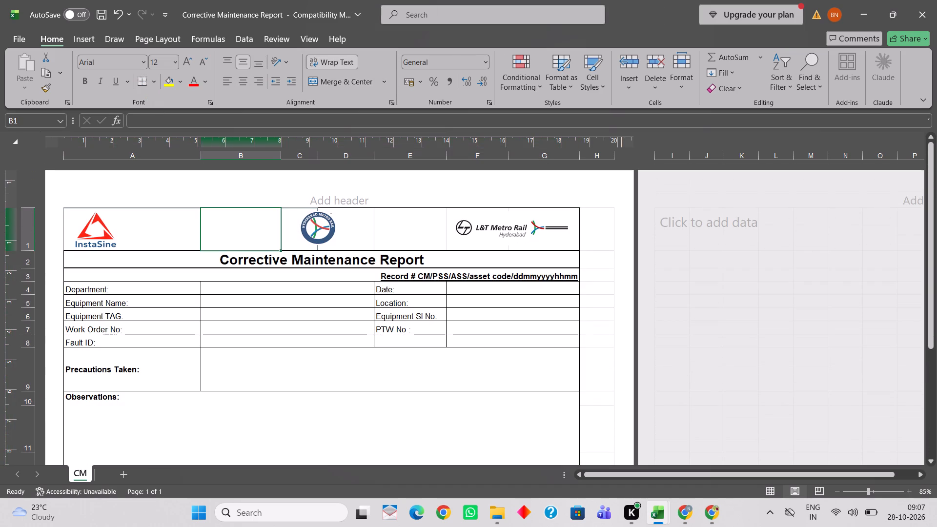
pyautogui.scroll(-1, 341, 307)
pyautogui.scroll(1, 341, 307)
pyautogui.scroll(-8, 341, 307)
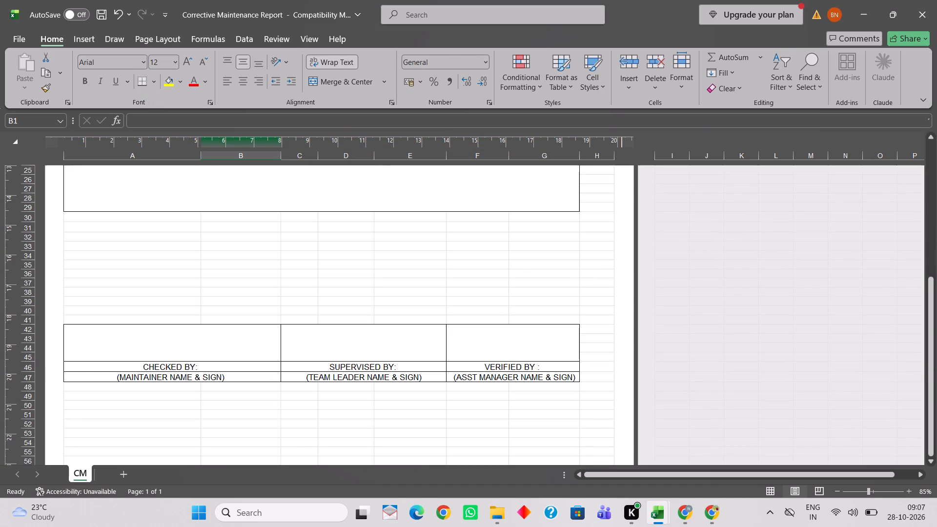
# Select the report from the Verified By signature box up to the logo row and apply All Borders to it.
pyautogui.scroll(1, 341, 306)
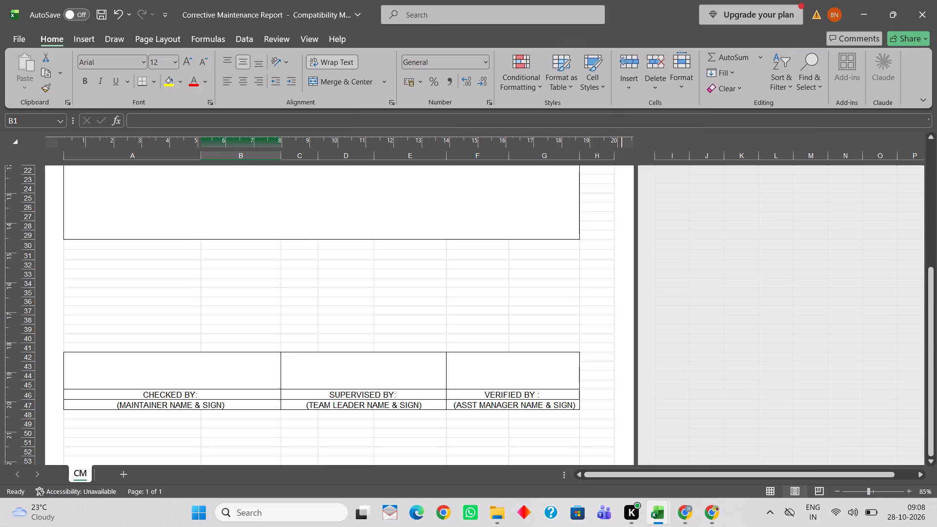
pyautogui.moveTo(527, 370); pyautogui.dragTo(339, 197)
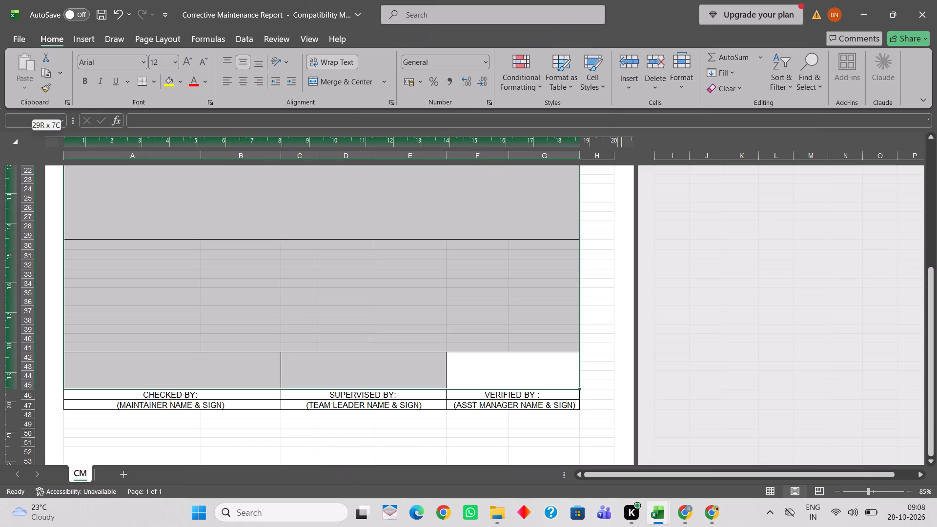
pyautogui.moveTo(339, 197); pyautogui.dragTo(301, 121)
pyautogui.scroll(5, 339, 197)
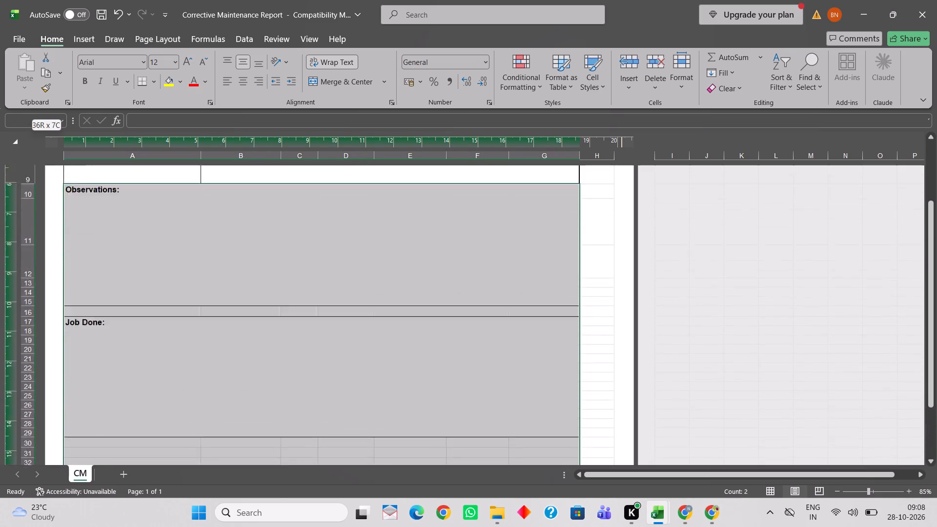
pyautogui.moveTo(301, 121); pyautogui.dragTo(301, 220)
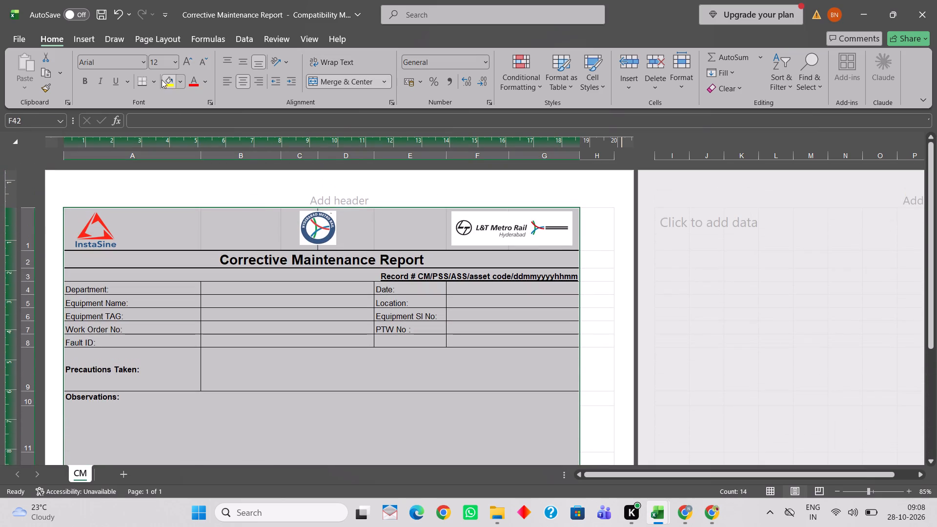
pyautogui.click(157, 74)
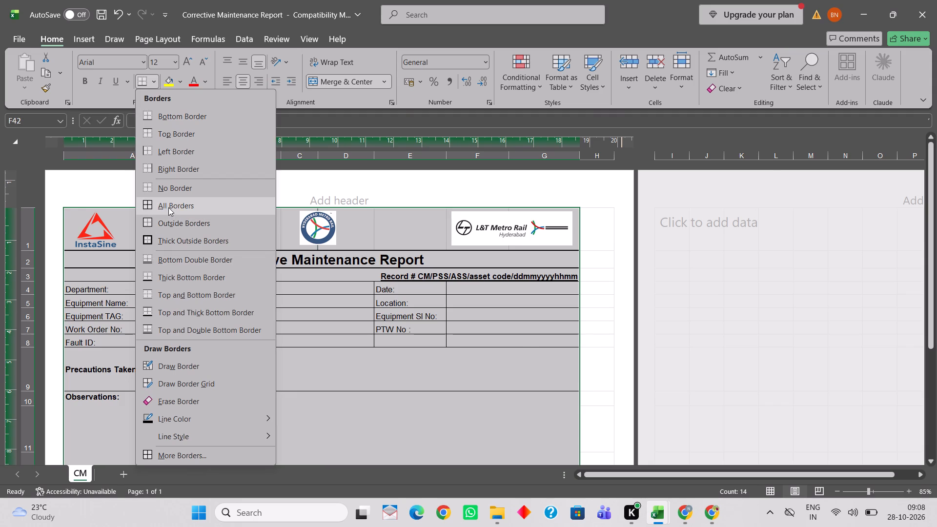
pyautogui.click(169, 207)
pyautogui.click(180, 312)
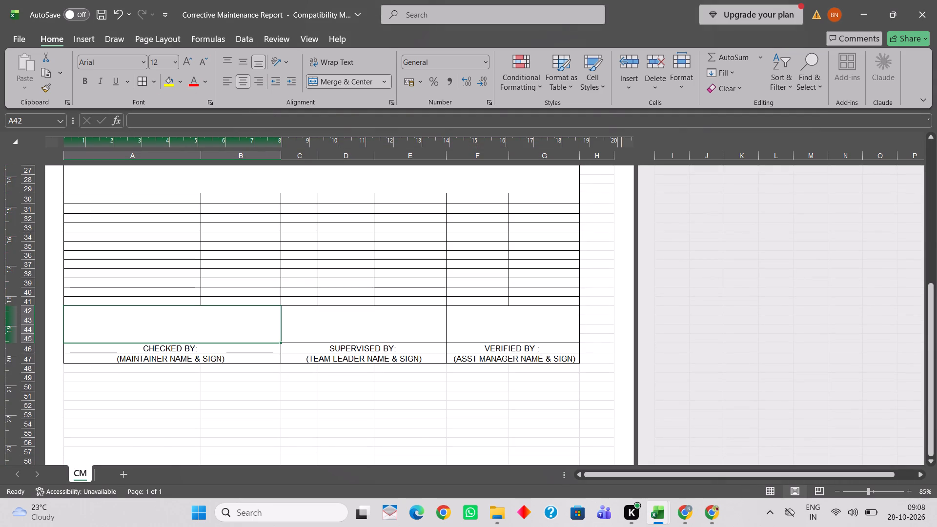
# Check the borders around the Observations and Job Done sections and in the blank rows next to them.
pyautogui.scroll(9, 336, 281)
pyautogui.scroll(-3, 336, 281)
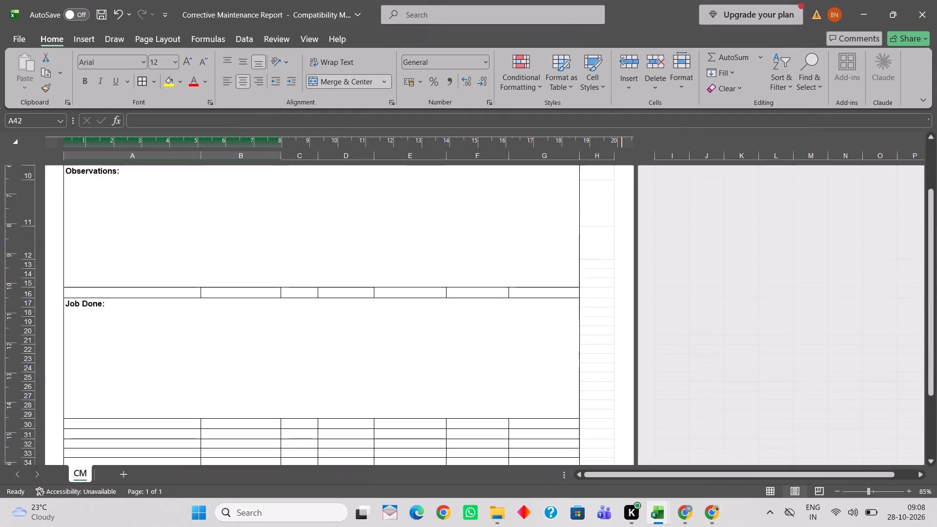
pyautogui.scroll(-1, 336, 281)
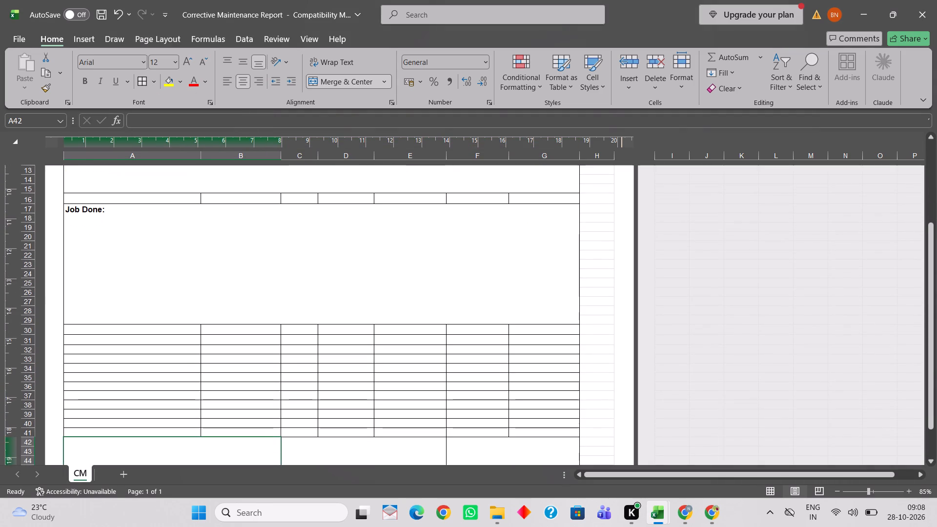
pyautogui.scroll(4, 336, 281)
pyautogui.scroll(-4, 336, 281)
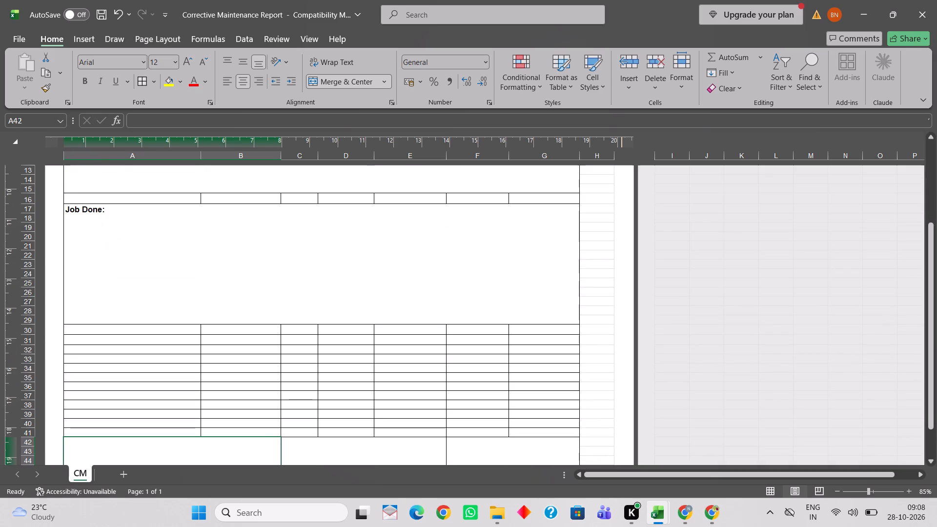
pyautogui.scroll(2, 336, 281)
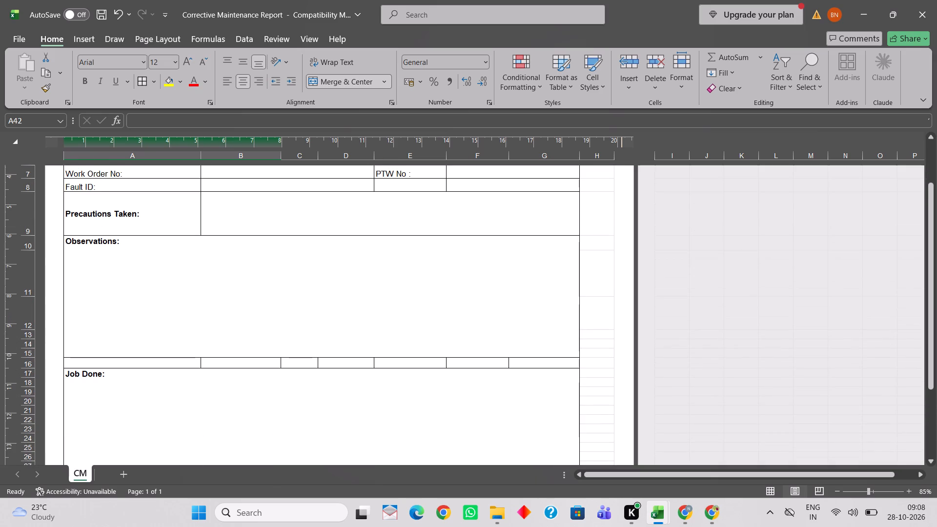
pyautogui.scroll(2, 336, 281)
pyautogui.scroll(-3, 336, 281)
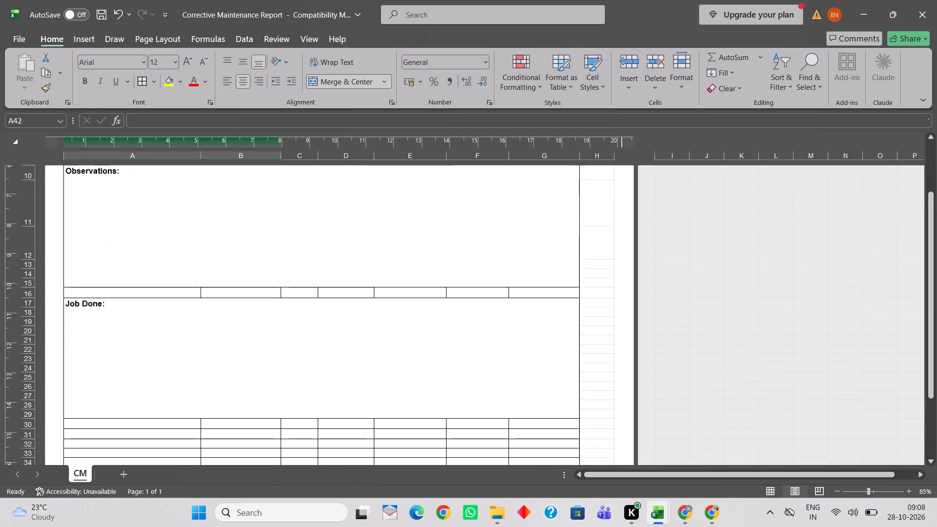
# Merge and center the blank row 16 between Observations and Job Done across columns A to G.
pyautogui.moveTo(106, 291); pyautogui.dragTo(379, 274)
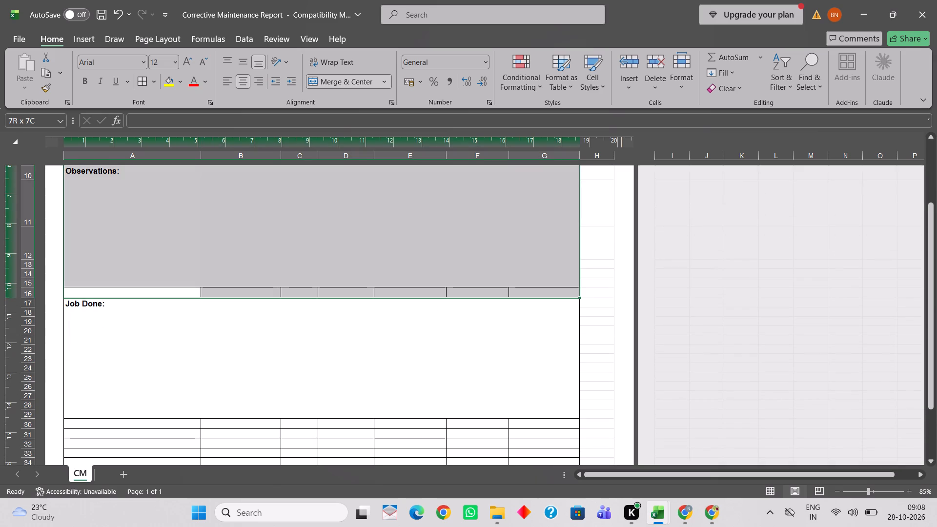
pyautogui.moveTo(379, 274); pyautogui.dragTo(518, 291)
pyautogui.click(346, 81)
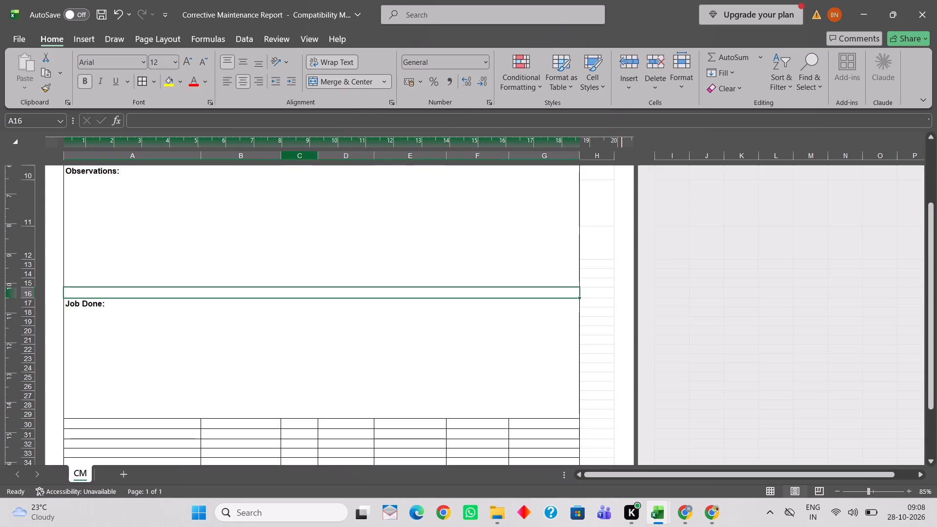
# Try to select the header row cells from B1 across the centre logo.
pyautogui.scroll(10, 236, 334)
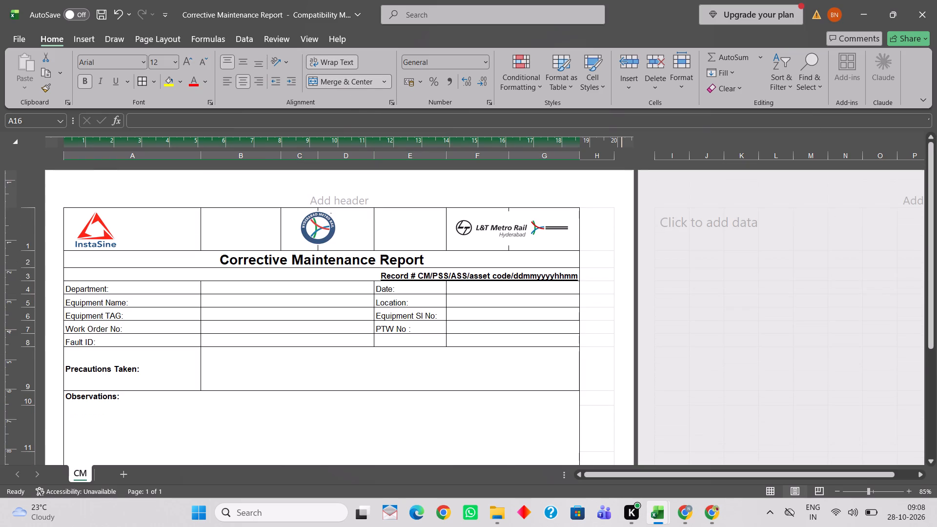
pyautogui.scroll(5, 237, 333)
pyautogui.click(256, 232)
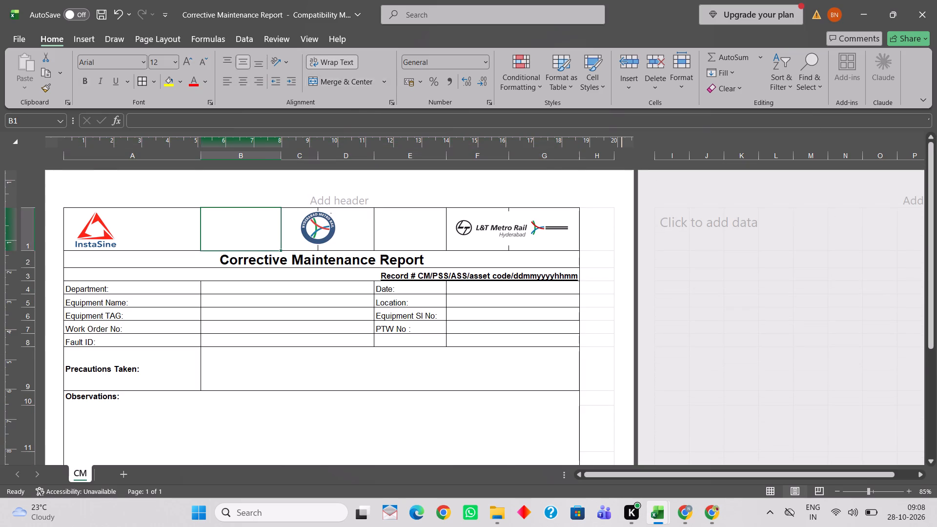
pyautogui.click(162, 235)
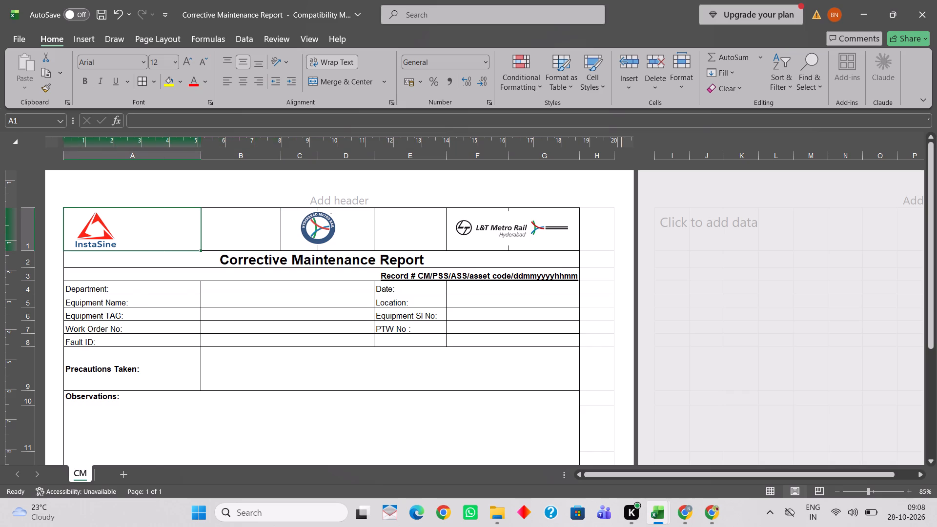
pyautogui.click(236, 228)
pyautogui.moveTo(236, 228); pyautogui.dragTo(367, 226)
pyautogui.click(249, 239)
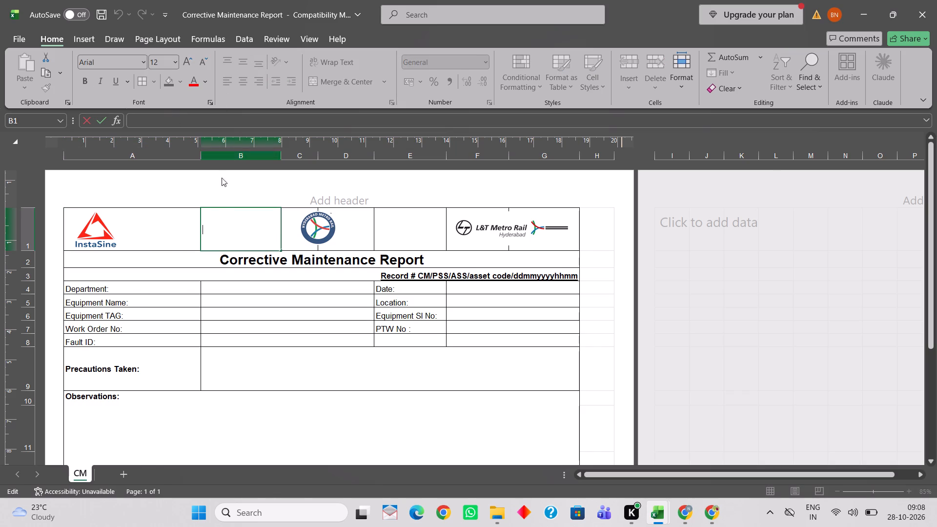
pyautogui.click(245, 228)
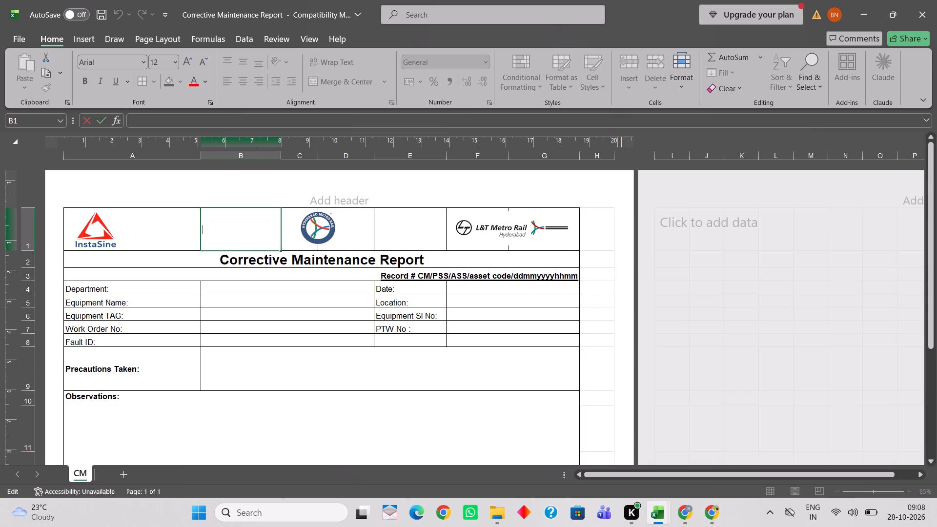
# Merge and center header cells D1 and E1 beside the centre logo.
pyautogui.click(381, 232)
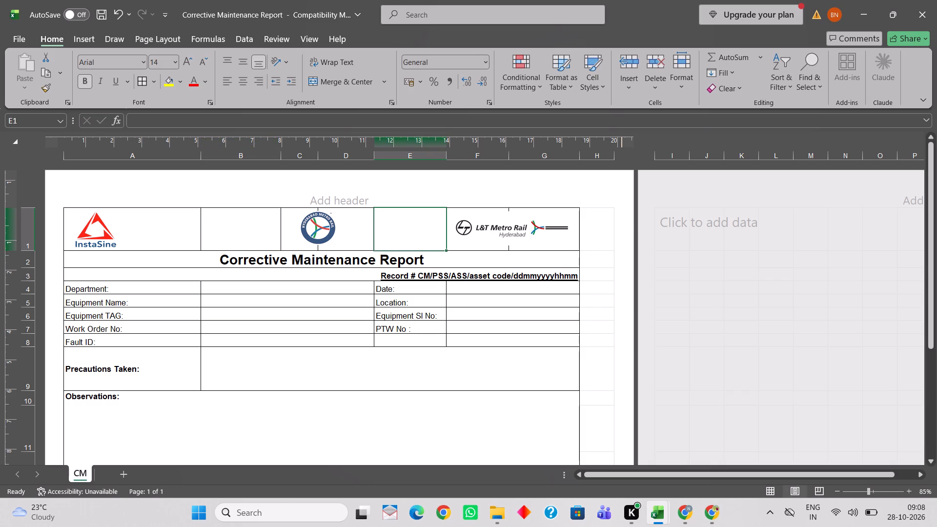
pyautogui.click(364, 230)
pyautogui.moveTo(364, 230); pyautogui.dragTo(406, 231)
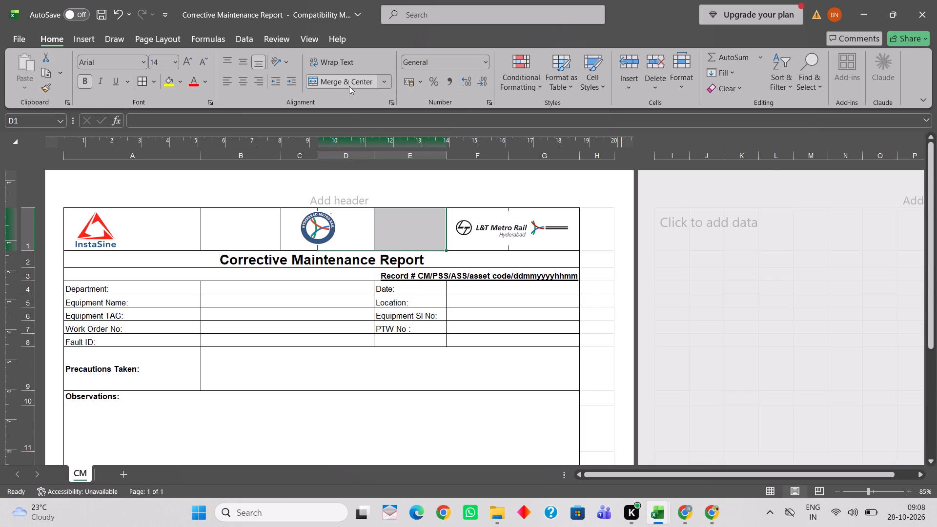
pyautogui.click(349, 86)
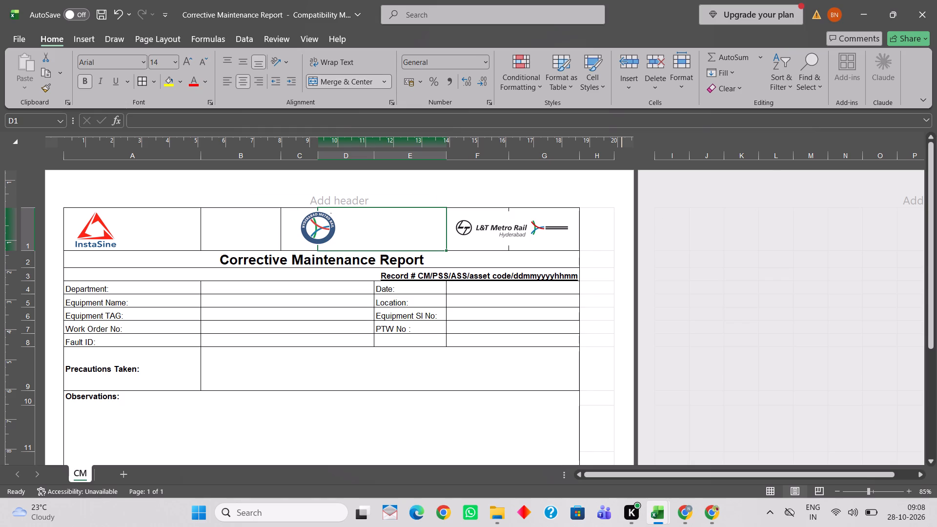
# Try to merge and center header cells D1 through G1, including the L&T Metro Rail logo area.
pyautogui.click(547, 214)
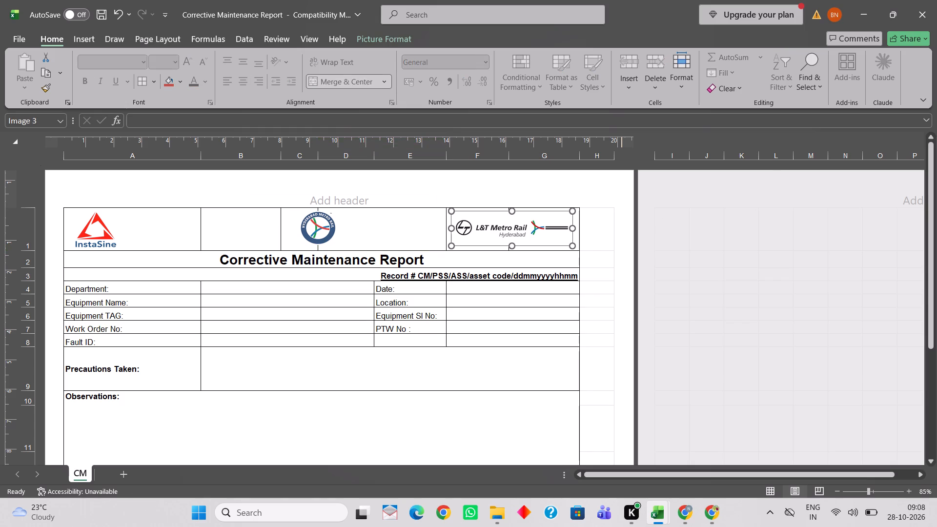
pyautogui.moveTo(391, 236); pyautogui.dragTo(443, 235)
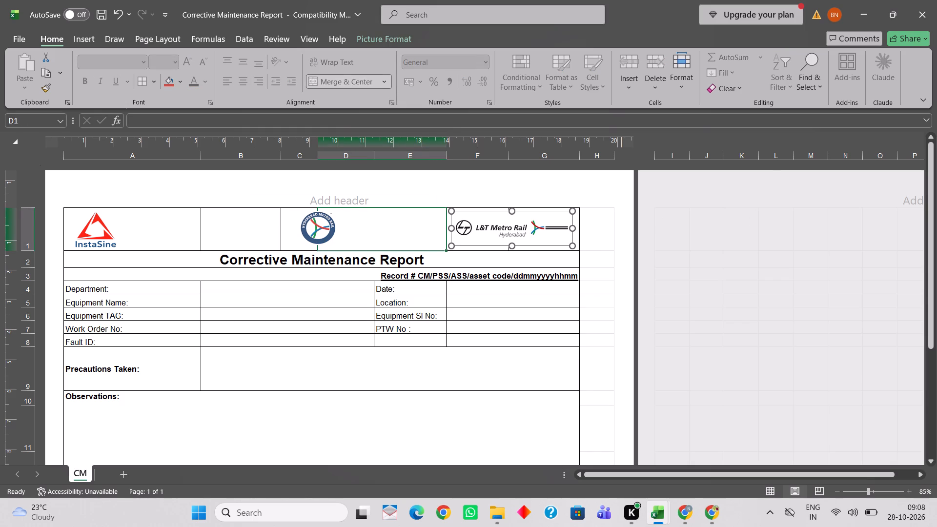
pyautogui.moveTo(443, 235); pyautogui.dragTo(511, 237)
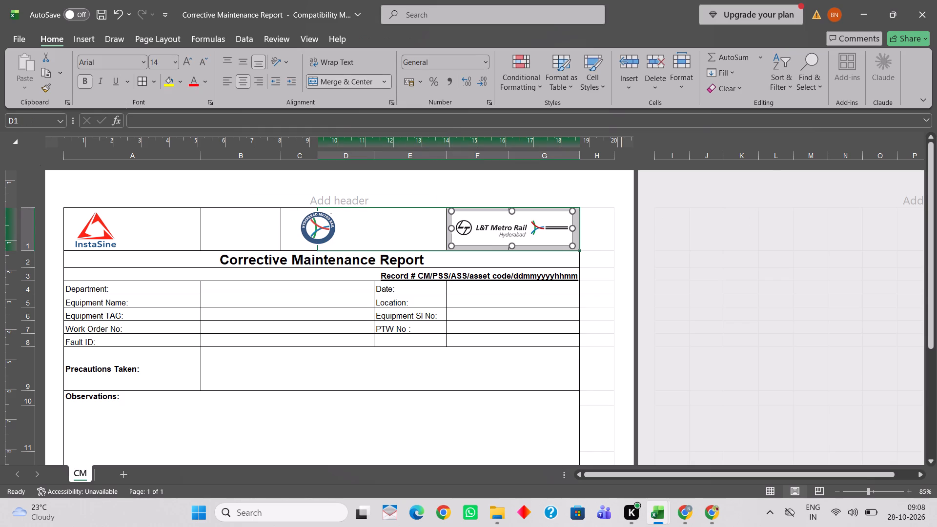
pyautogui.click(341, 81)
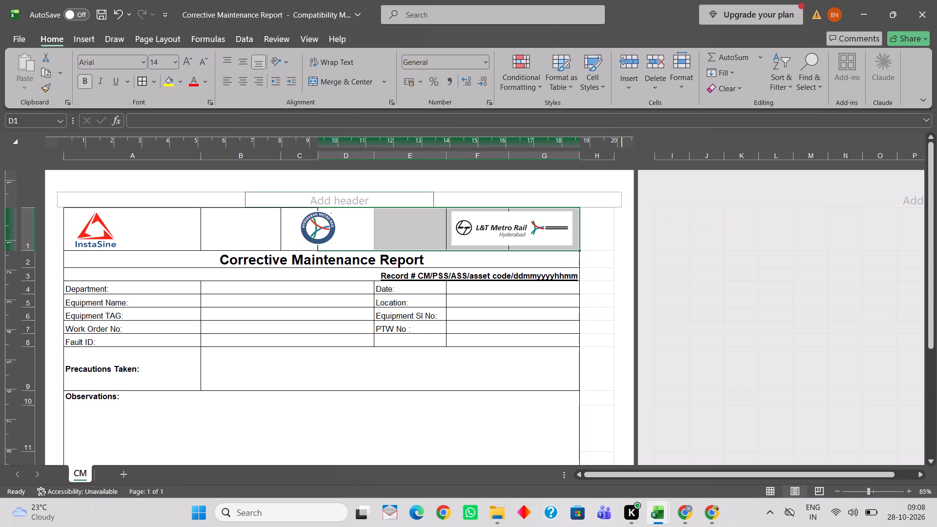
# Merge and center header cells B1 through E1 into one cell around the centre logo.
pyautogui.click(349, 234)
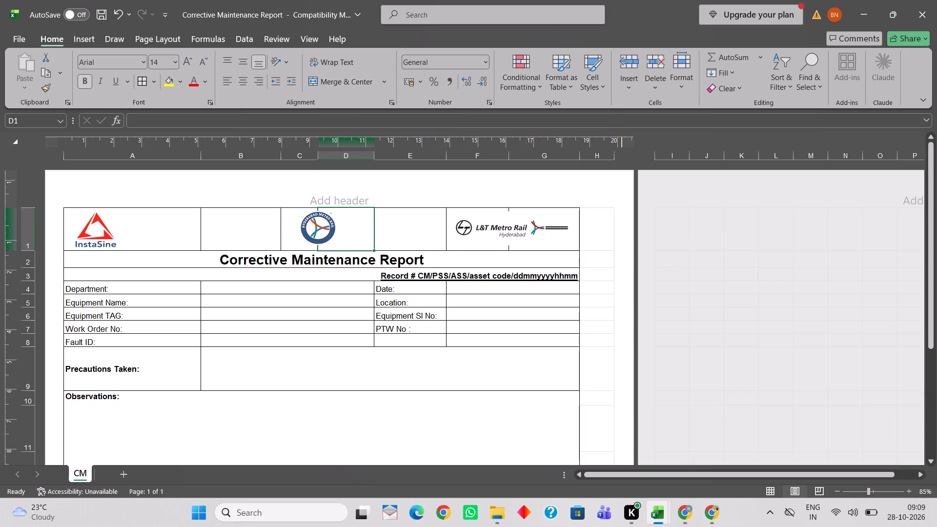
pyautogui.click(417, 228)
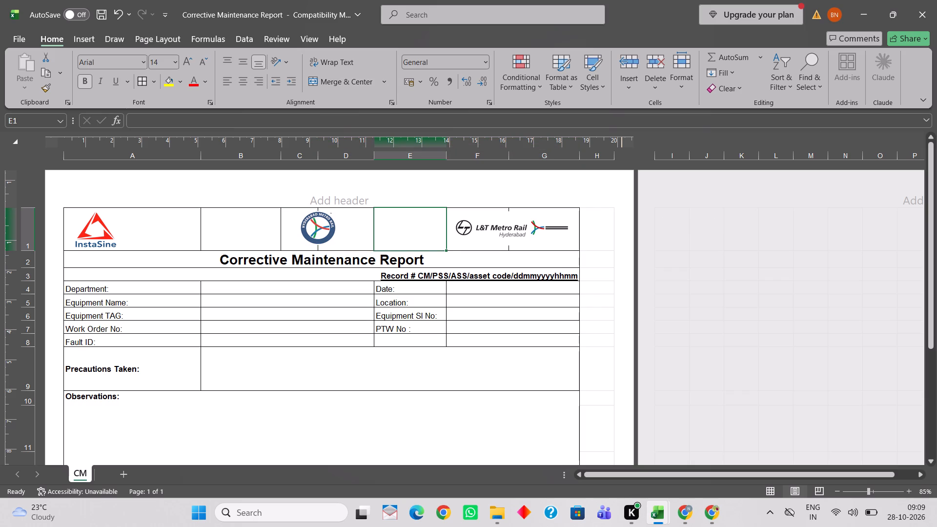
pyautogui.click(342, 238)
pyautogui.moveTo(342, 238); pyautogui.dragTo(406, 238)
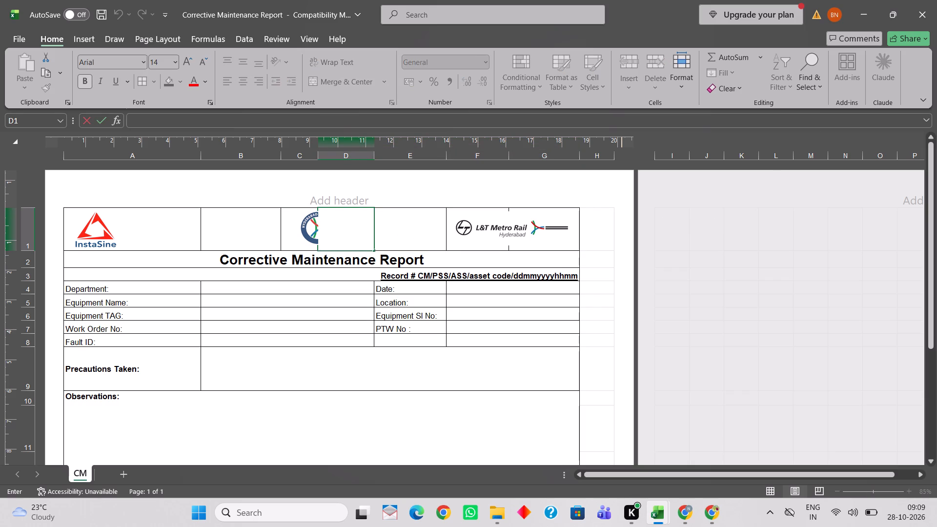
pyautogui.click(406, 239)
pyautogui.moveTo(406, 239); pyautogui.dragTo(295, 248)
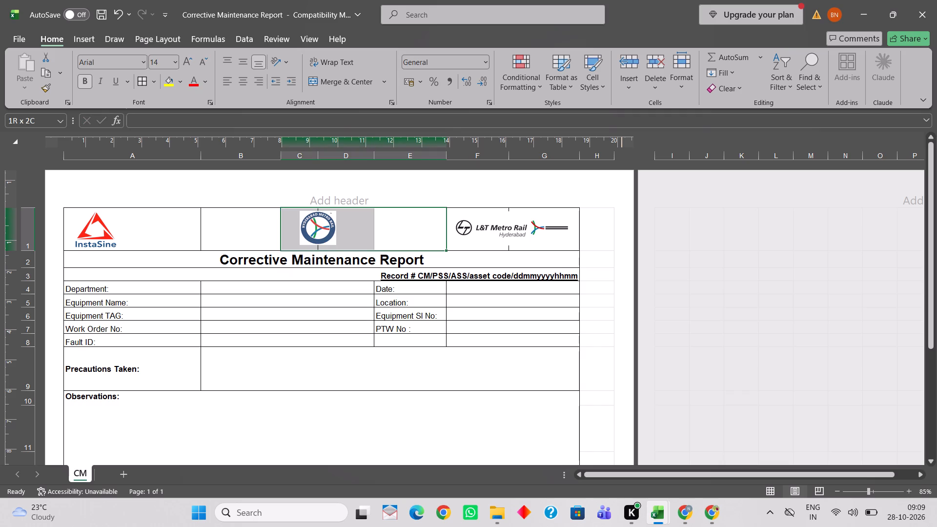
pyautogui.moveTo(295, 248); pyautogui.dragTo(206, 249)
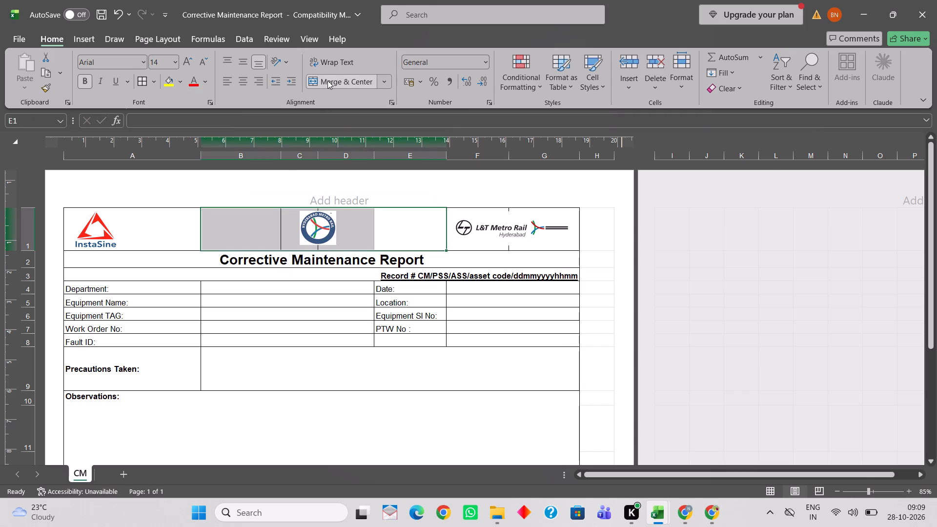
pyautogui.click(328, 80)
pyautogui.click(399, 235)
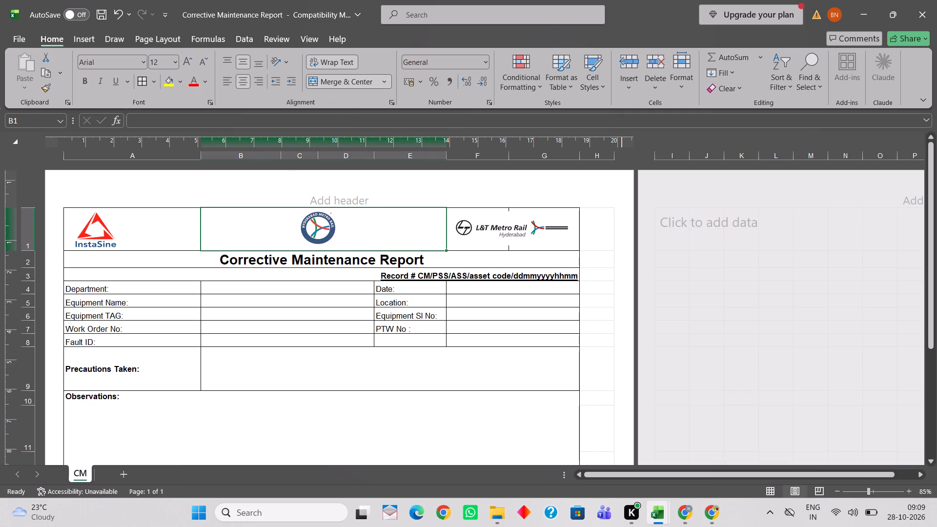
pyautogui.click(464, 241)
pyautogui.click(461, 357)
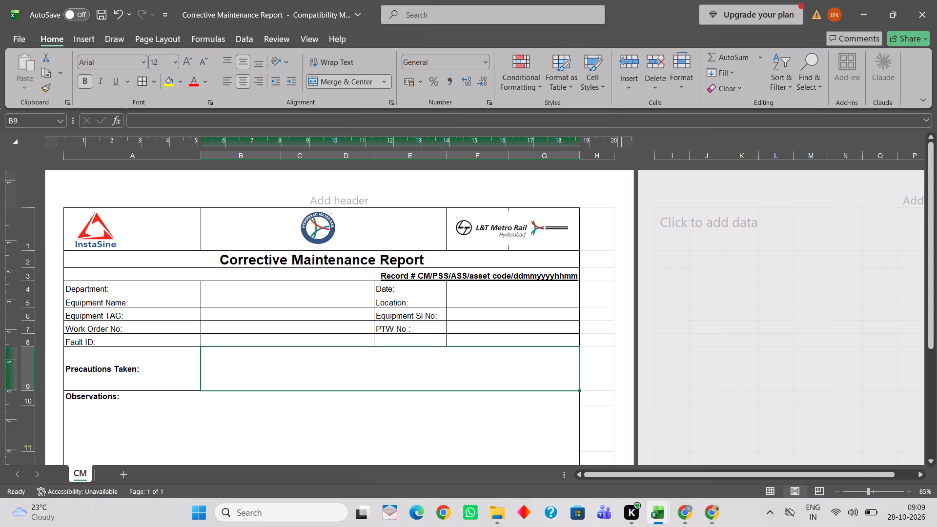
# Merge and center the empty grid cells A30 through G41 below the Job Done section into one cell.
pyautogui.scroll(-3, 270, 351)
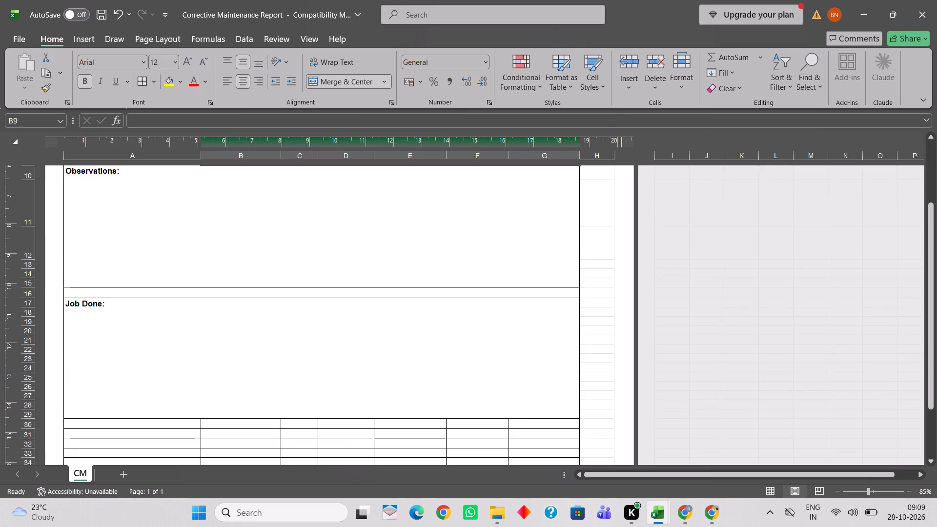
pyautogui.scroll(-3, 277, 327)
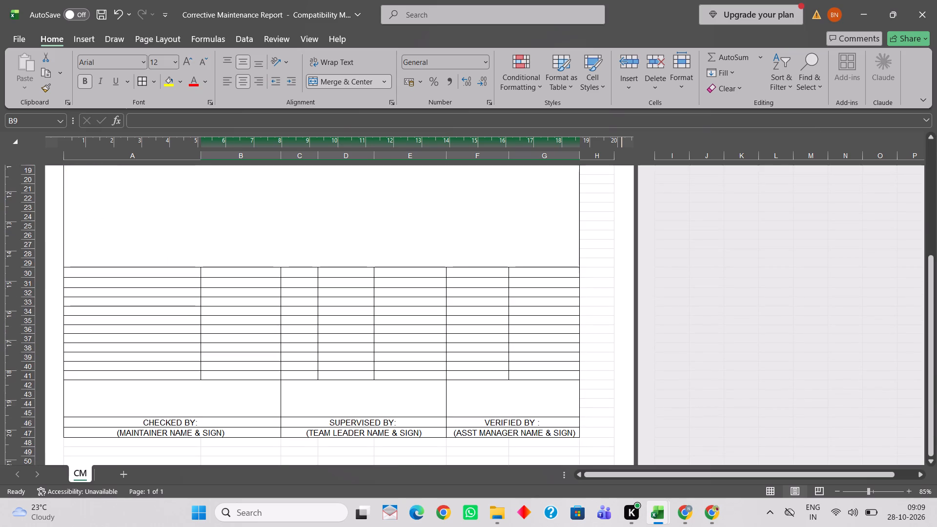
pyautogui.moveTo(111, 271); pyautogui.dragTo(506, 361)
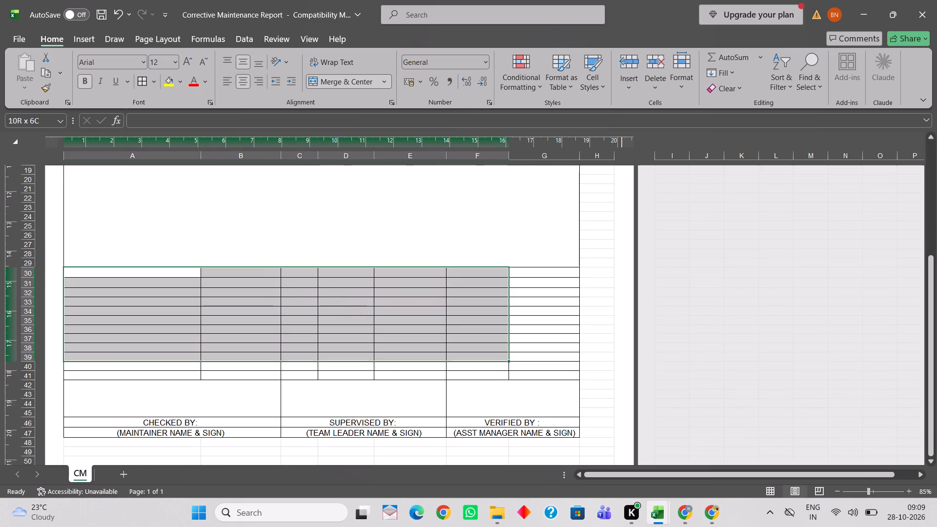
pyautogui.moveTo(506, 361); pyautogui.dragTo(542, 372)
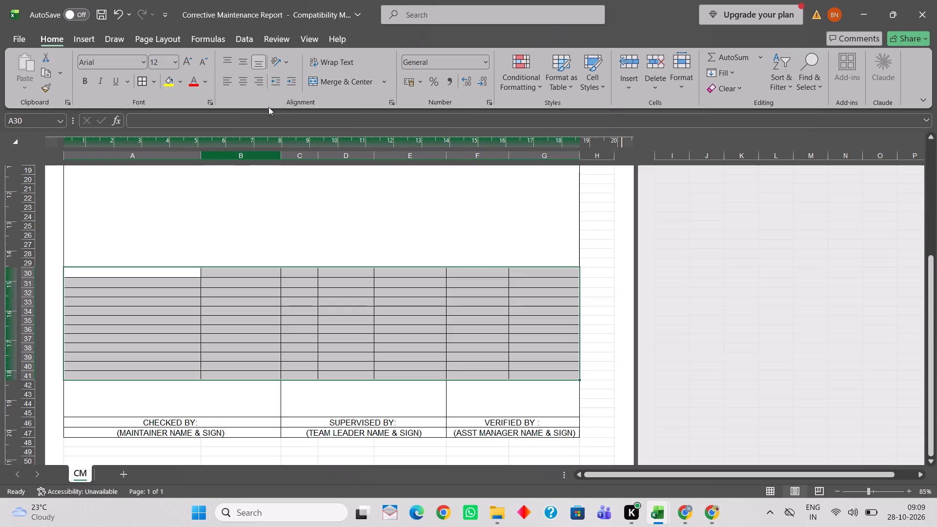
pyautogui.click(344, 80)
# Review the report layout from the signature block up through the Job Done, Observations and Precautions Taken sections.
pyautogui.scroll(4, 310, 274)
pyautogui.scroll(-3, 310, 274)
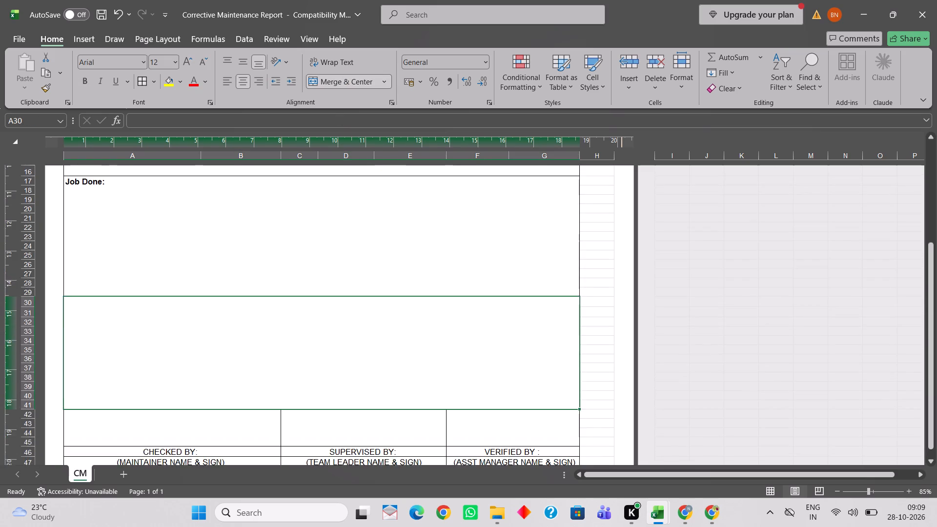
pyautogui.scroll(-6, 310, 274)
pyautogui.scroll(2, 310, 274)
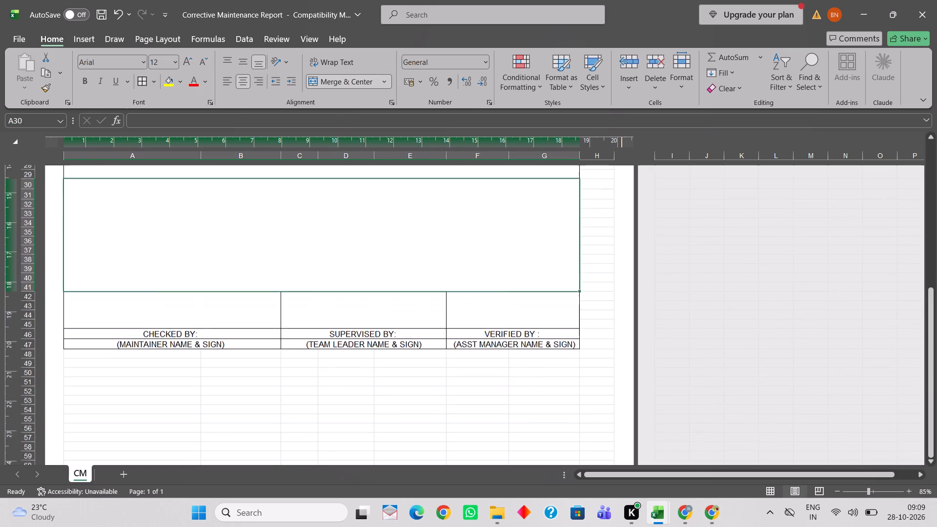
pyautogui.scroll(7, 310, 274)
pyautogui.scroll(-1, 310, 274)
pyautogui.scroll(2, 310, 274)
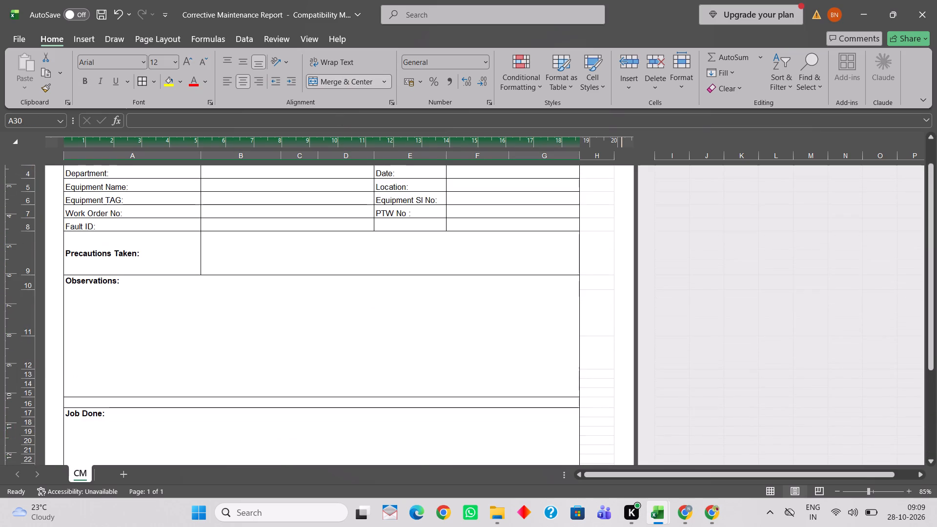
pyautogui.scroll(-5, 310, 274)
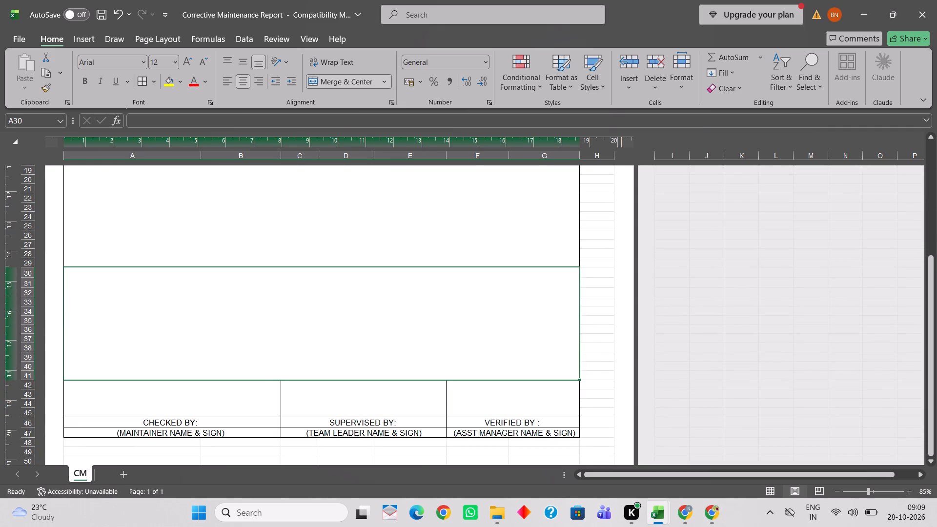
# Copy the signature block in A42 through G47 and paste it over the merged area at A30.
pyautogui.moveTo(110, 395); pyautogui.dragTo(501, 431)
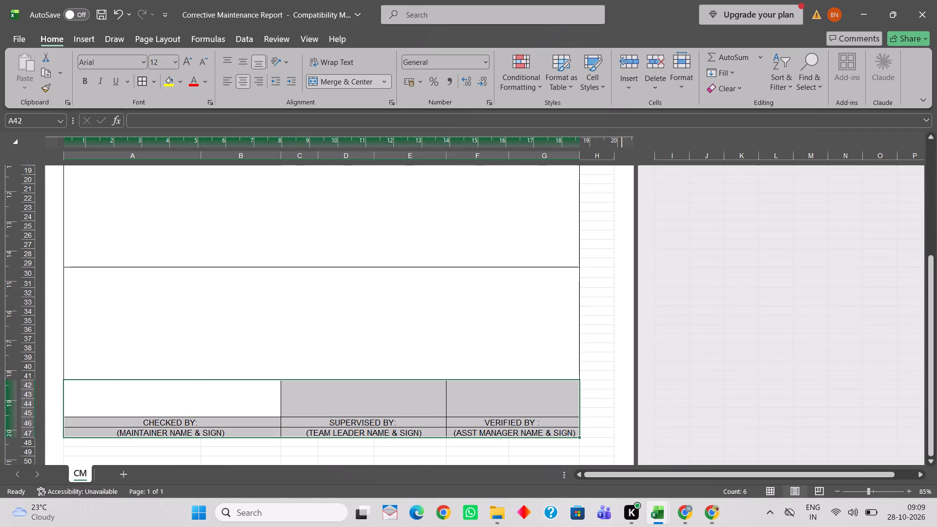
pyautogui.hotkey('ctrl', 'c')
pyautogui.click(306, 299)
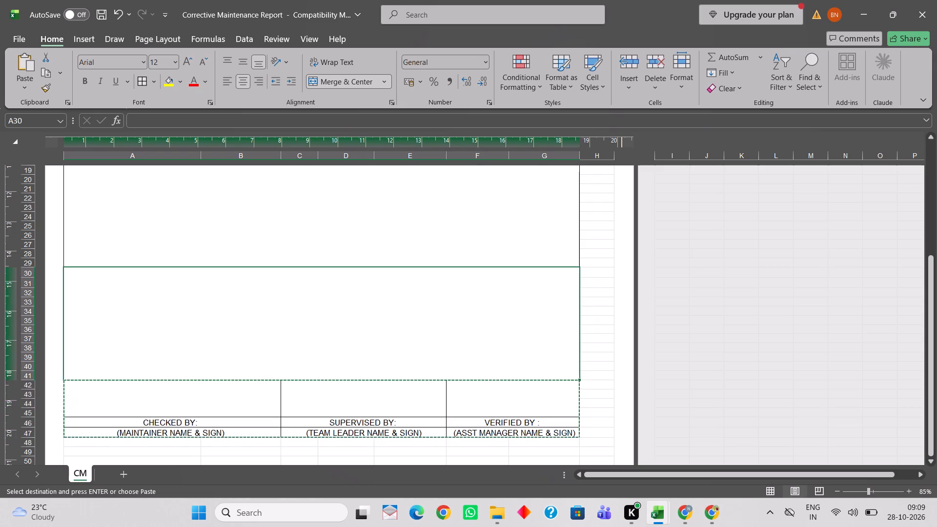
pyautogui.hotkey('ctrl', 'v')
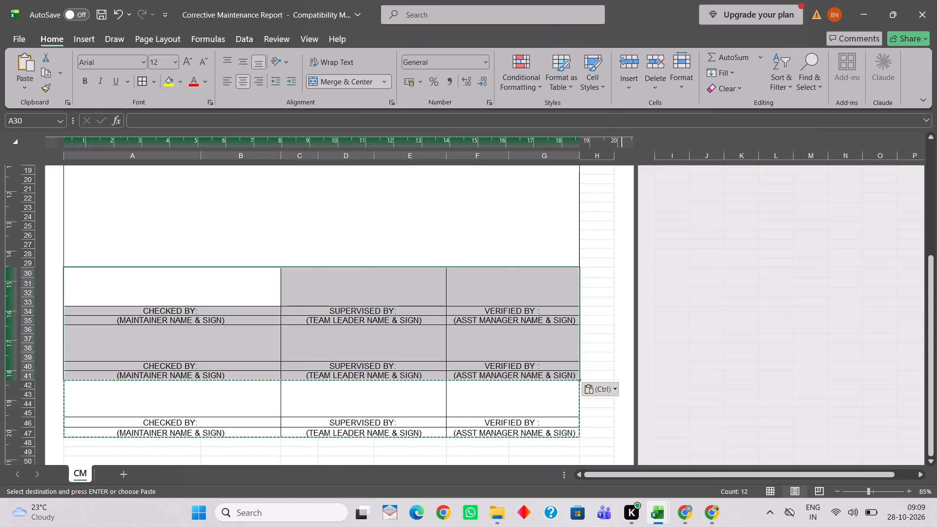
# Clear the contents of the bottom signature block in cells A42 through G47.
pyautogui.doubleClick(268, 397)
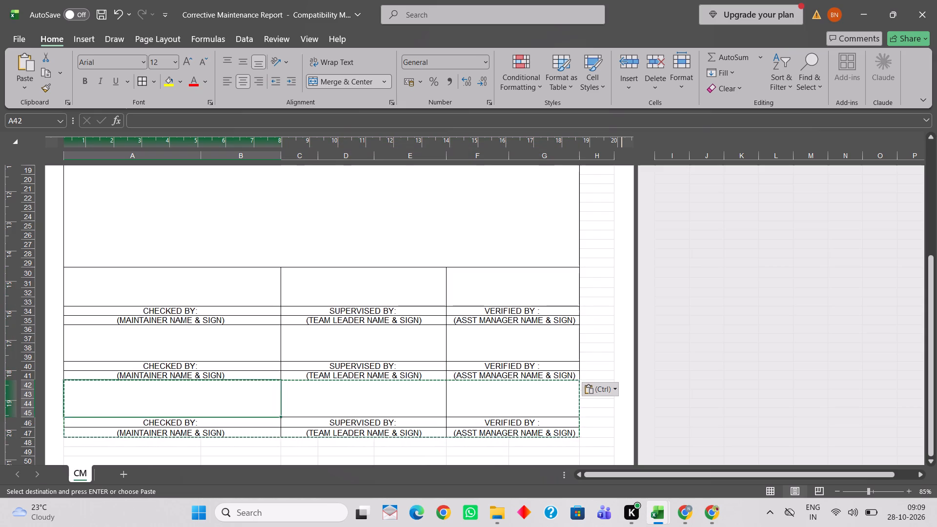
pyautogui.moveTo(207, 393); pyautogui.dragTo(452, 424)
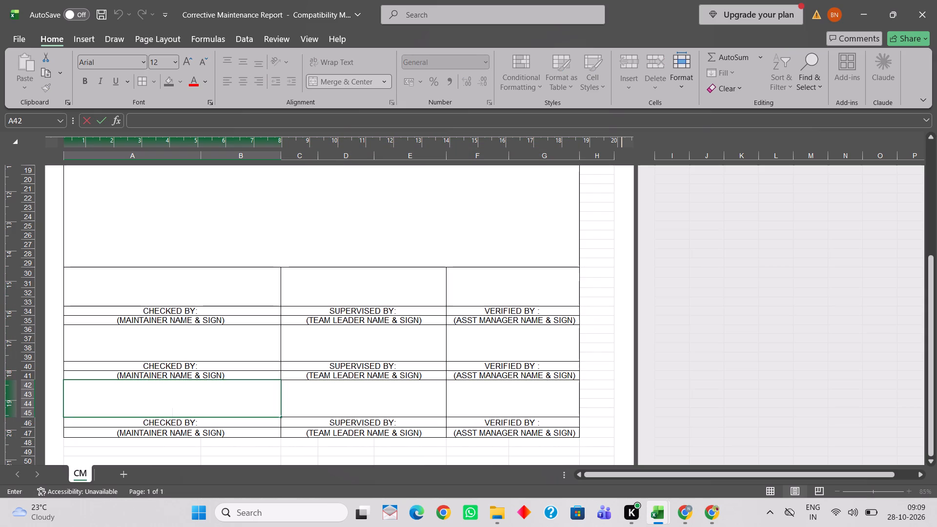
pyautogui.moveTo(498, 401); pyautogui.dragTo(195, 409)
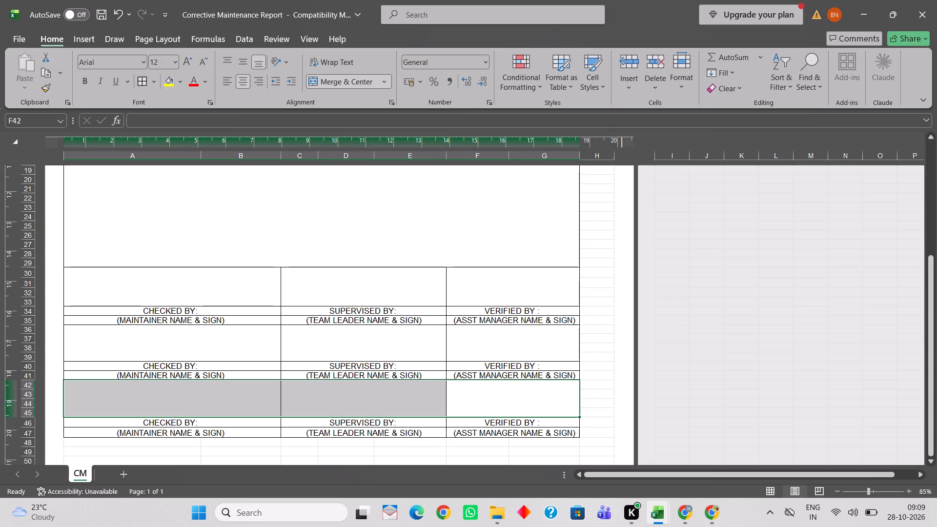
pyautogui.moveTo(520, 408); pyautogui.dragTo(188, 422)
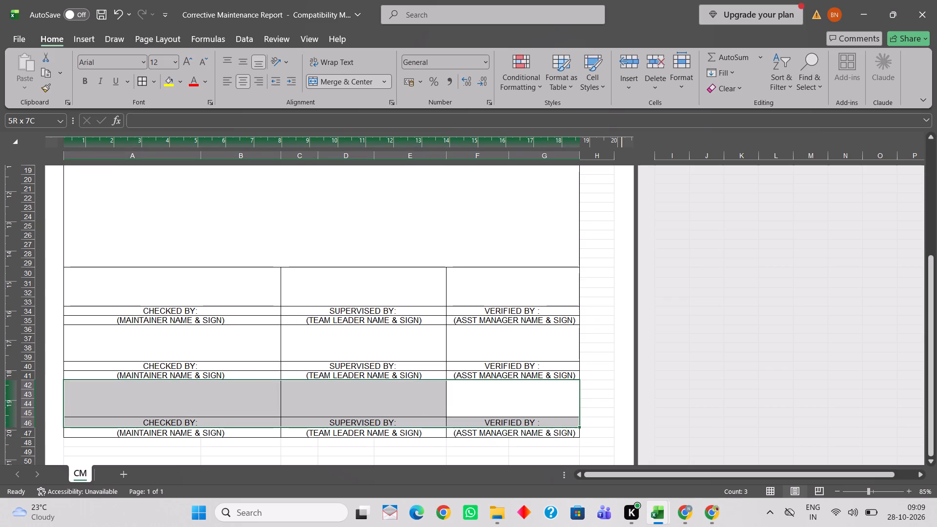
pyautogui.moveTo(188, 422); pyautogui.dragTo(191, 429)
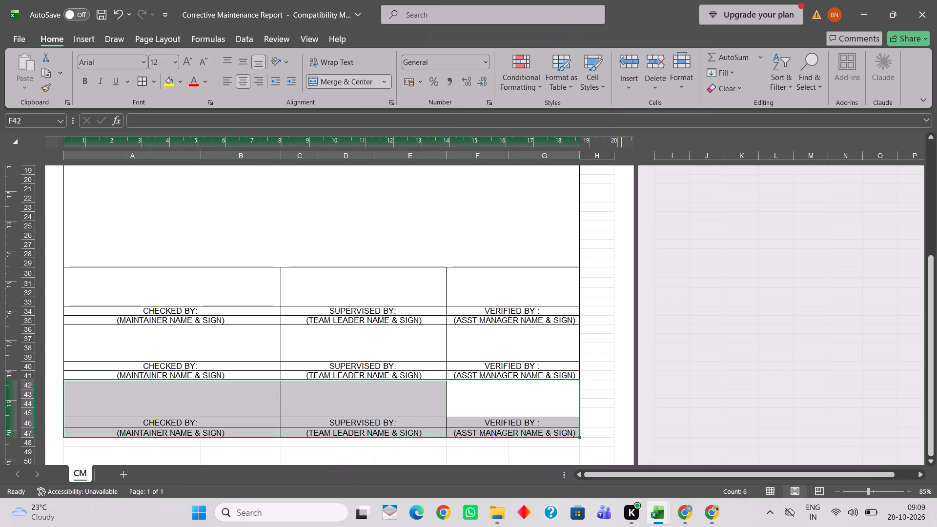
pyautogui.rightClick(338, 350)
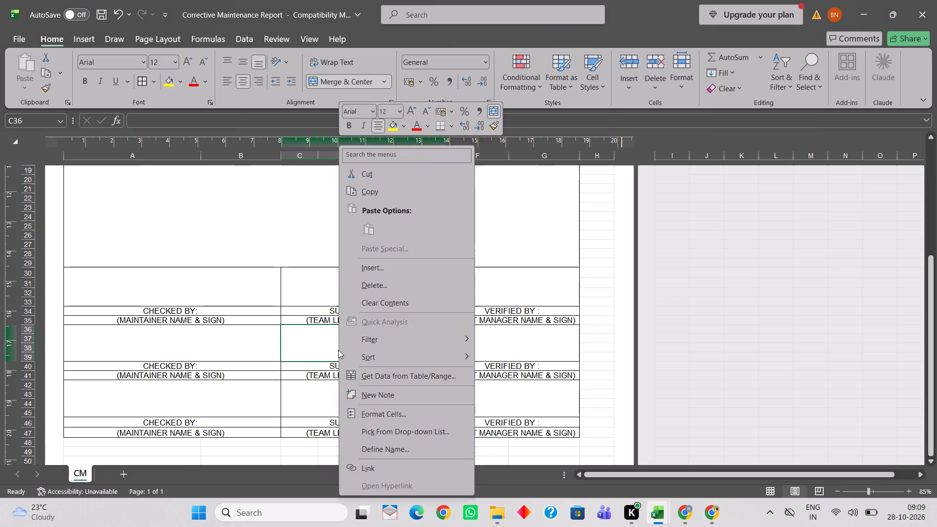
pyautogui.click(223, 392)
pyautogui.moveTo(147, 396); pyautogui.dragTo(458, 428)
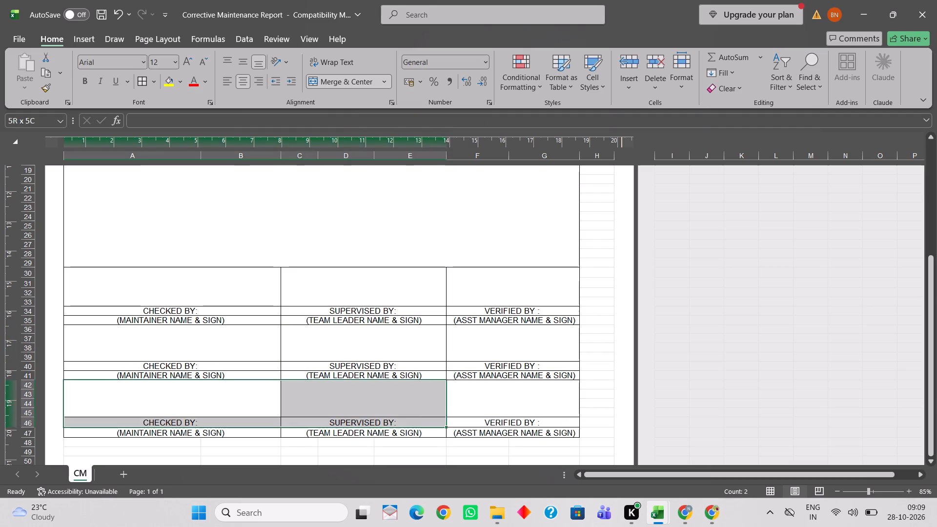
pyautogui.moveTo(458, 428); pyautogui.dragTo(495, 431)
pyautogui.rightClick(495, 431)
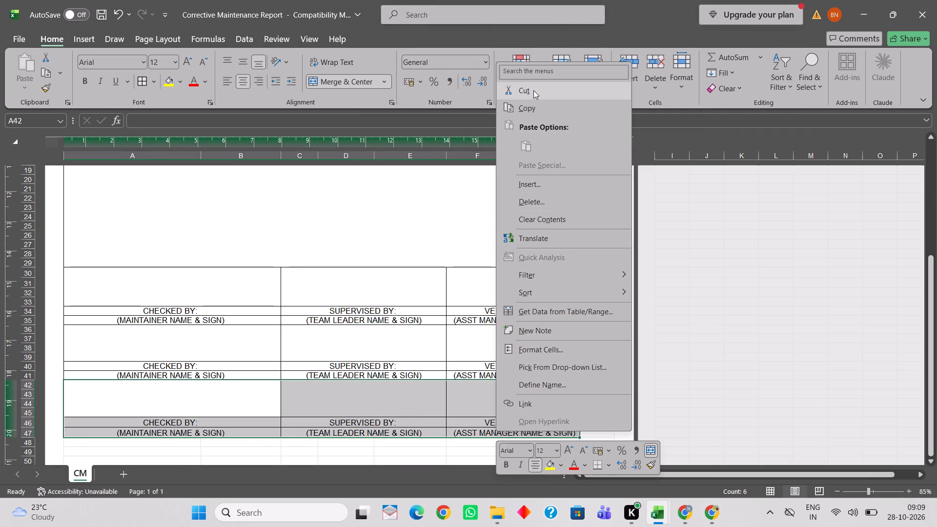
pyautogui.click(534, 90)
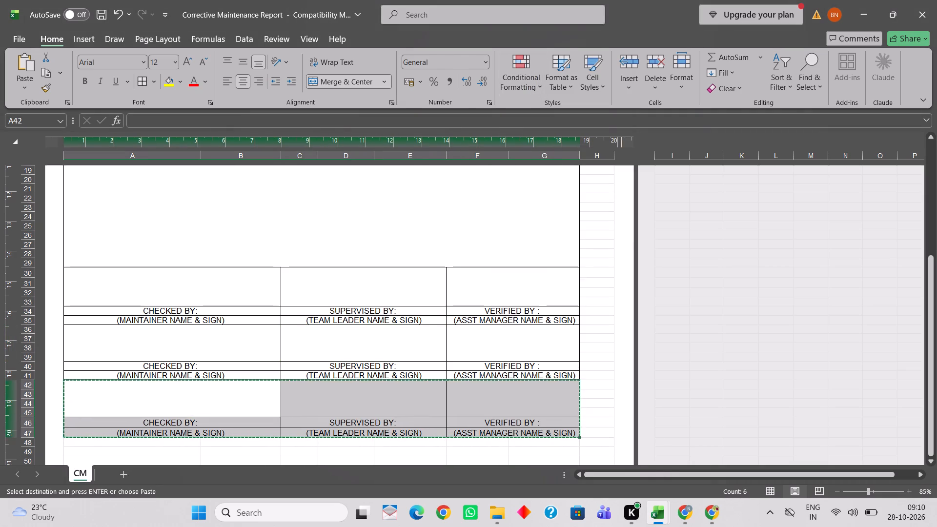
pyautogui.press('Delete')
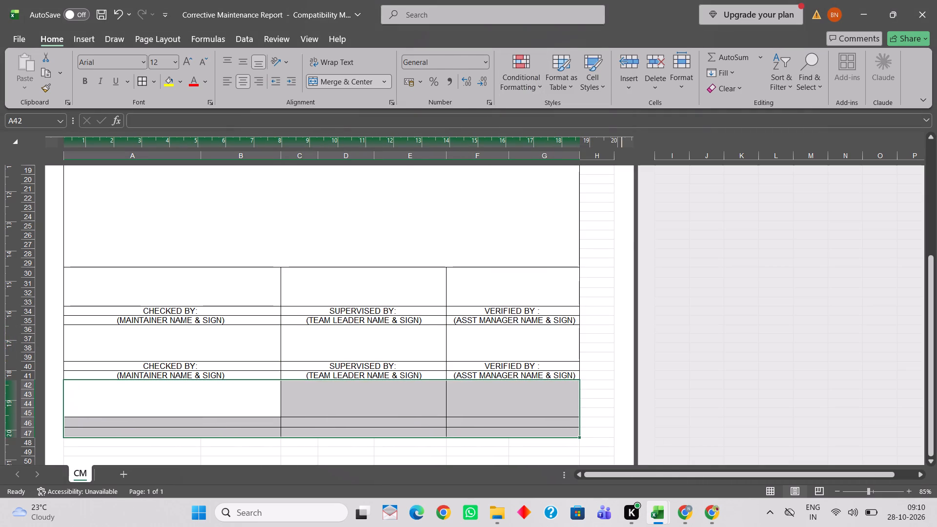
# Clear the labels from the duplicate signature block in cells A36 through G41.
pyautogui.moveTo(108, 343); pyautogui.dragTo(481, 368)
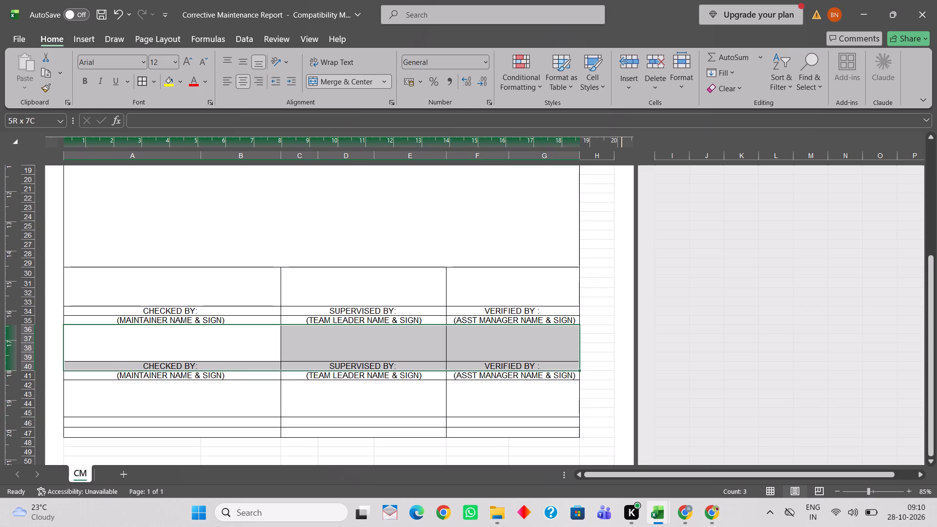
pyautogui.moveTo(481, 368); pyautogui.dragTo(487, 372)
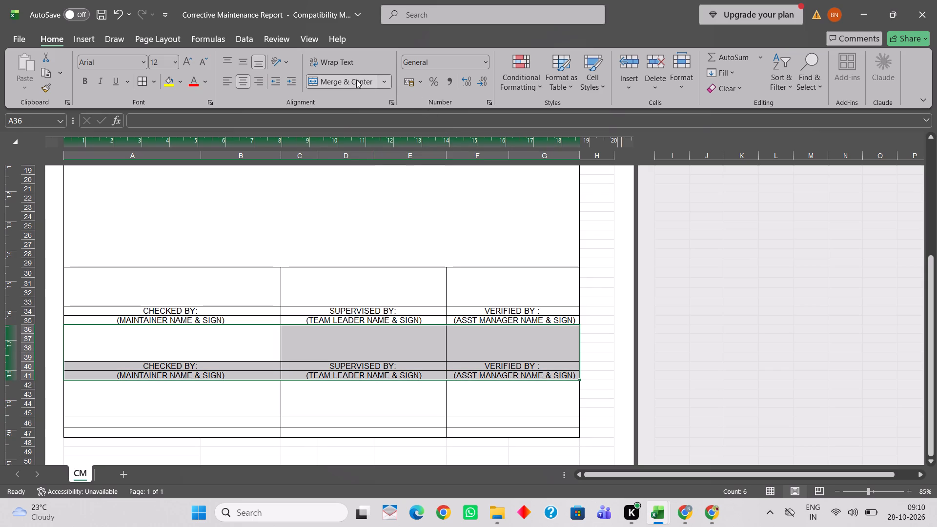
pyautogui.rightClick(449, 344)
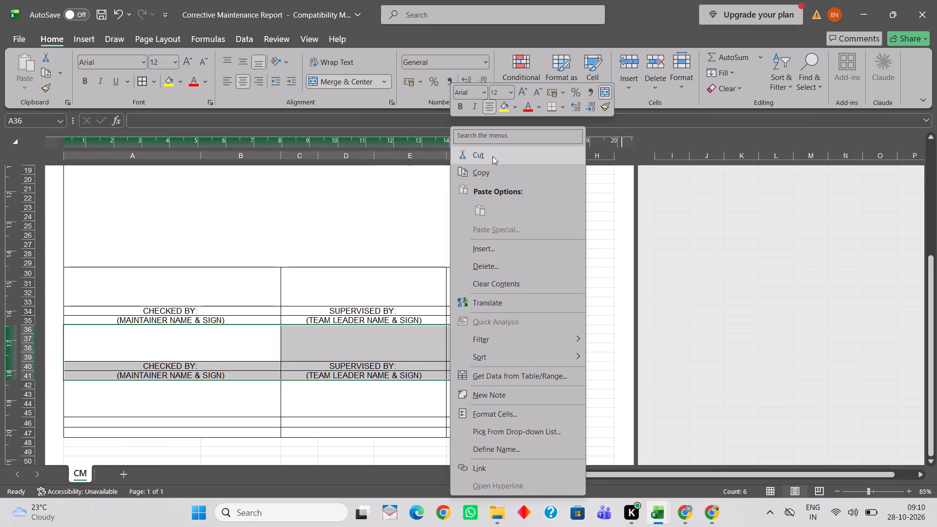
# Clear the labels from the duplicate signature block in cells A36 through G41.
pyautogui.click(492, 156)
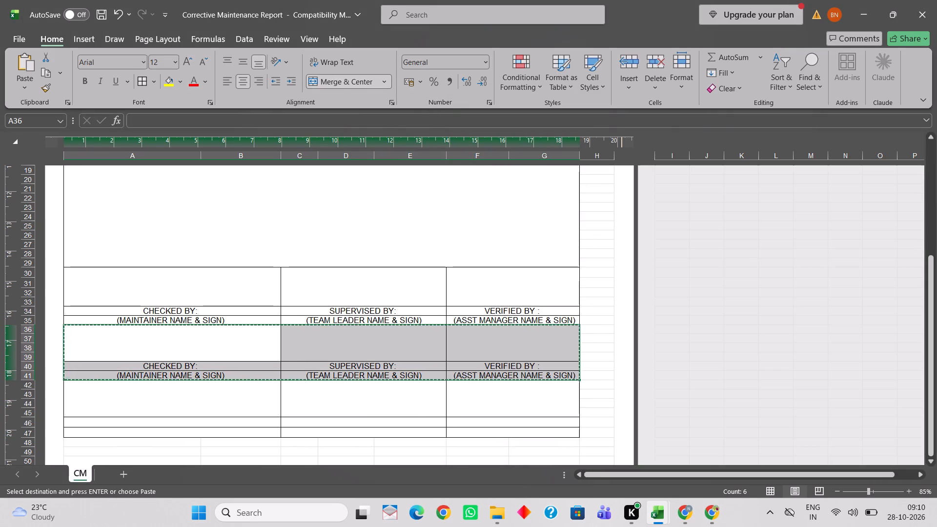
pyautogui.press('Delete')
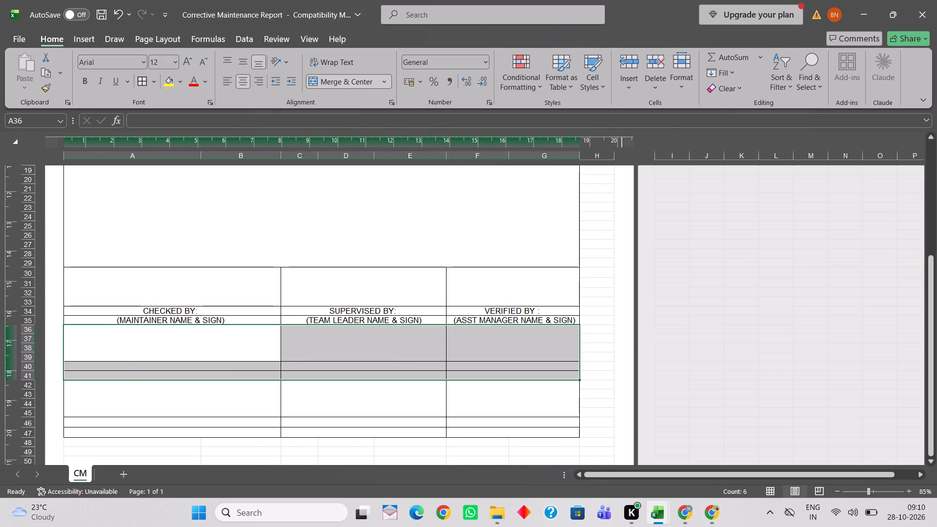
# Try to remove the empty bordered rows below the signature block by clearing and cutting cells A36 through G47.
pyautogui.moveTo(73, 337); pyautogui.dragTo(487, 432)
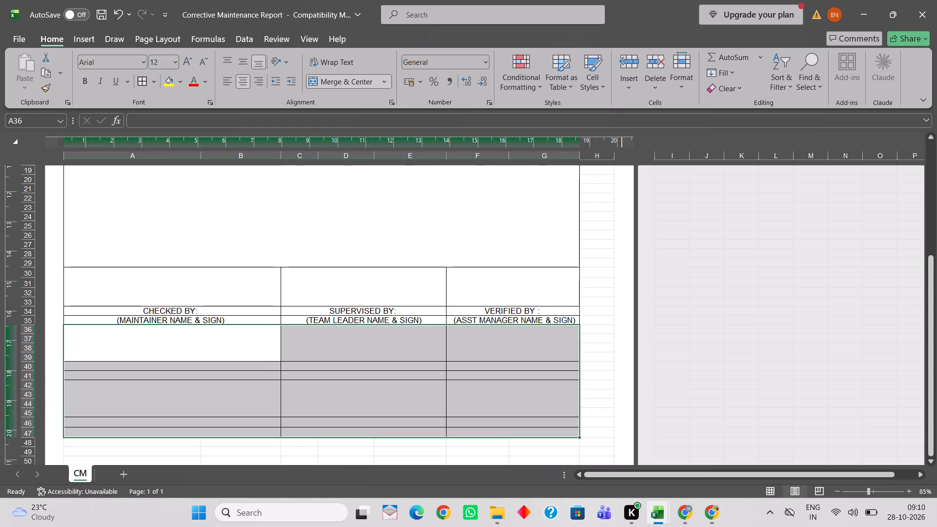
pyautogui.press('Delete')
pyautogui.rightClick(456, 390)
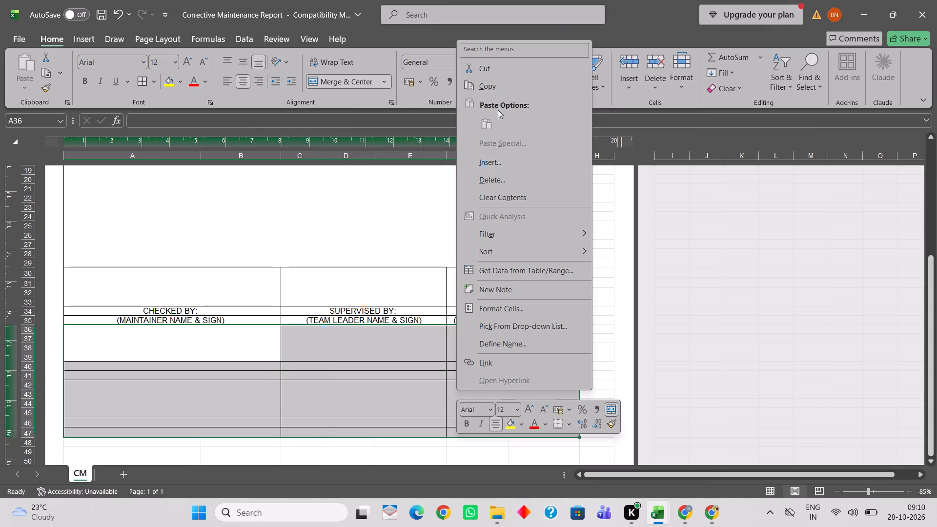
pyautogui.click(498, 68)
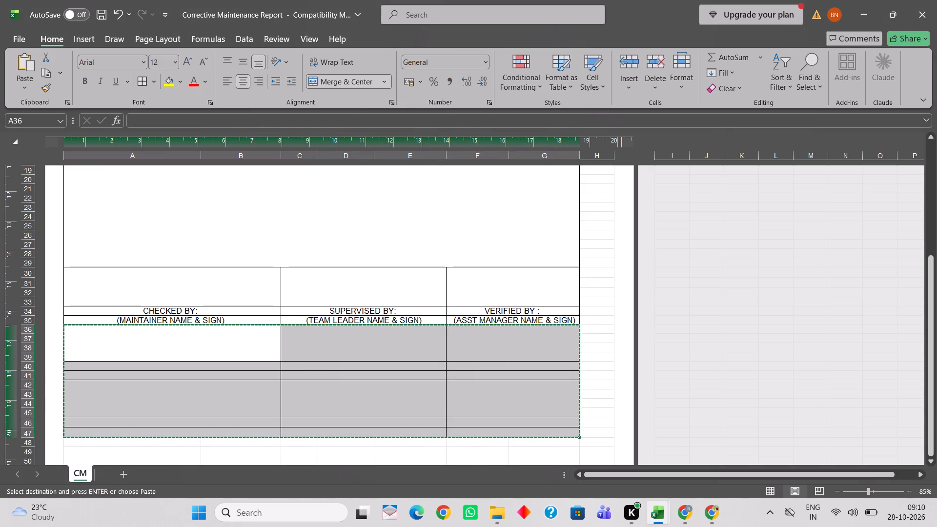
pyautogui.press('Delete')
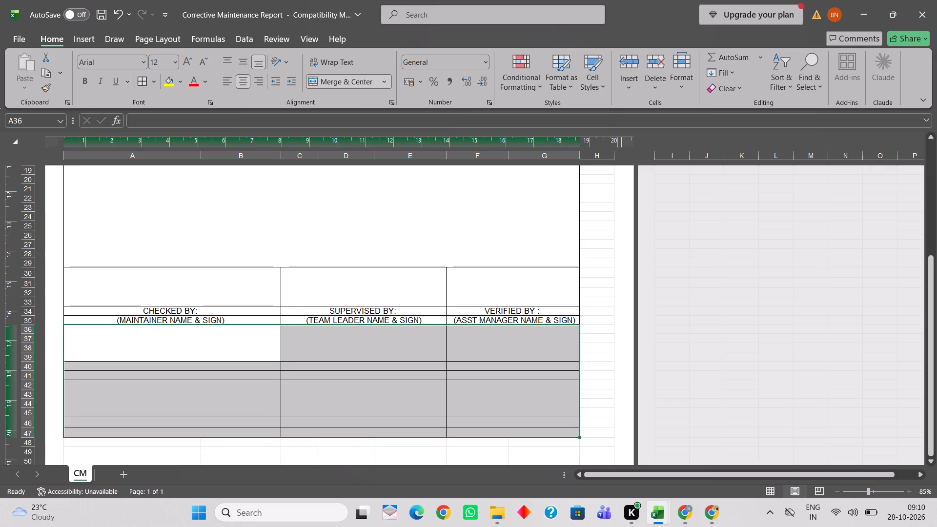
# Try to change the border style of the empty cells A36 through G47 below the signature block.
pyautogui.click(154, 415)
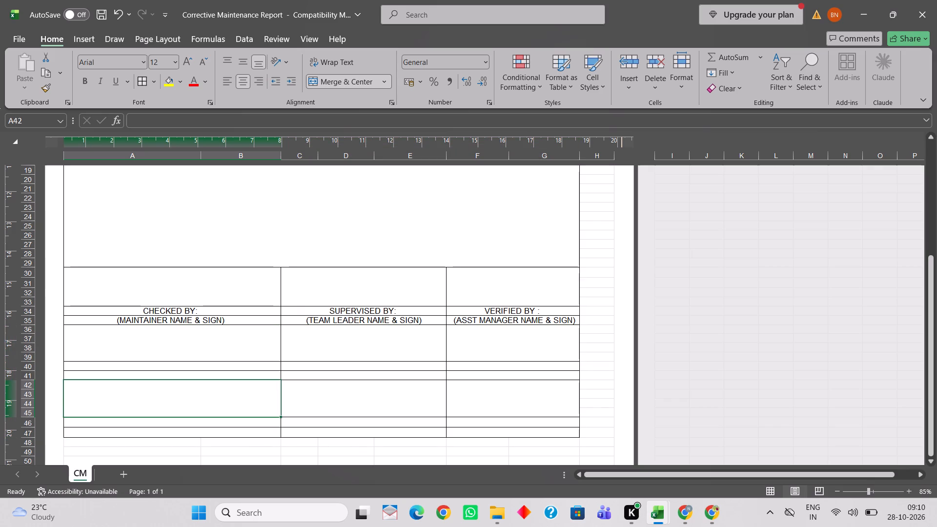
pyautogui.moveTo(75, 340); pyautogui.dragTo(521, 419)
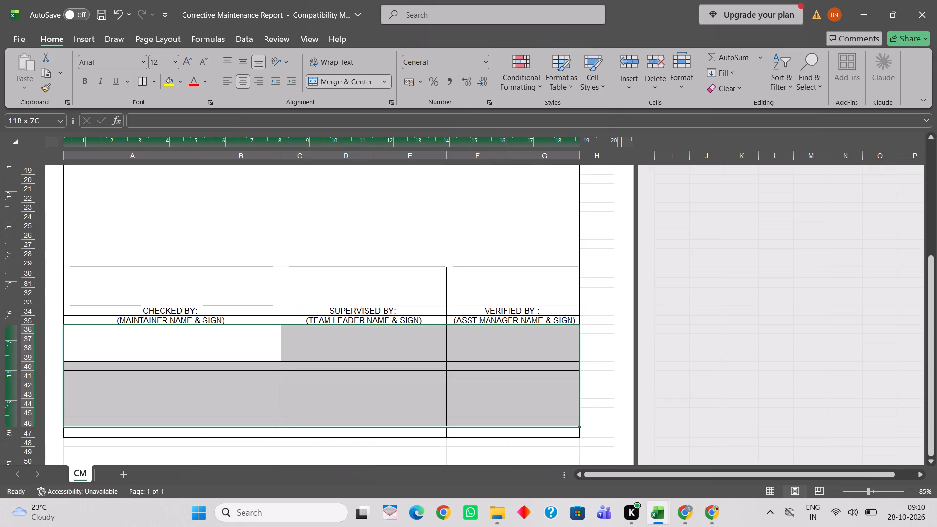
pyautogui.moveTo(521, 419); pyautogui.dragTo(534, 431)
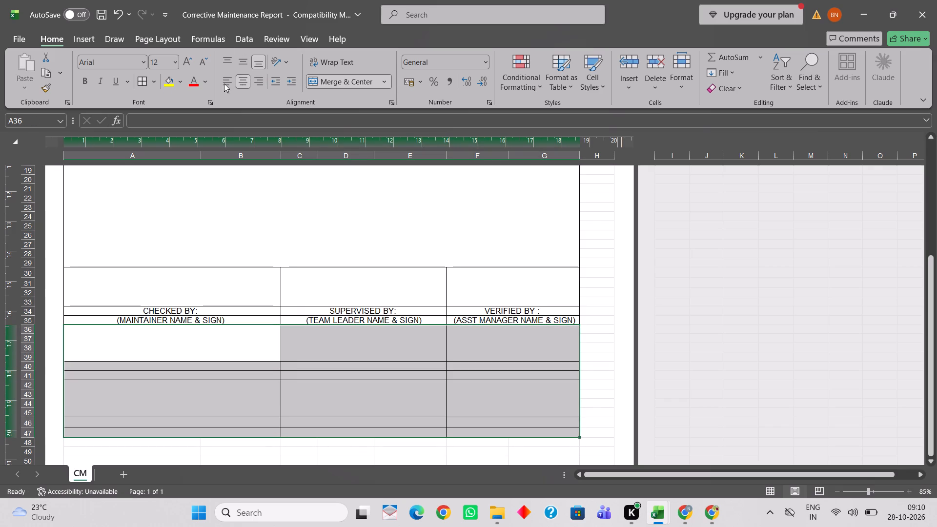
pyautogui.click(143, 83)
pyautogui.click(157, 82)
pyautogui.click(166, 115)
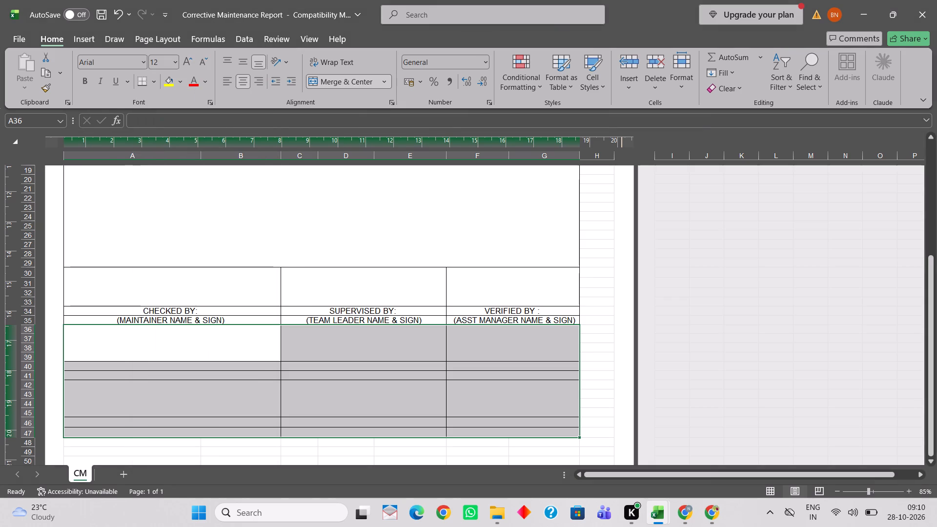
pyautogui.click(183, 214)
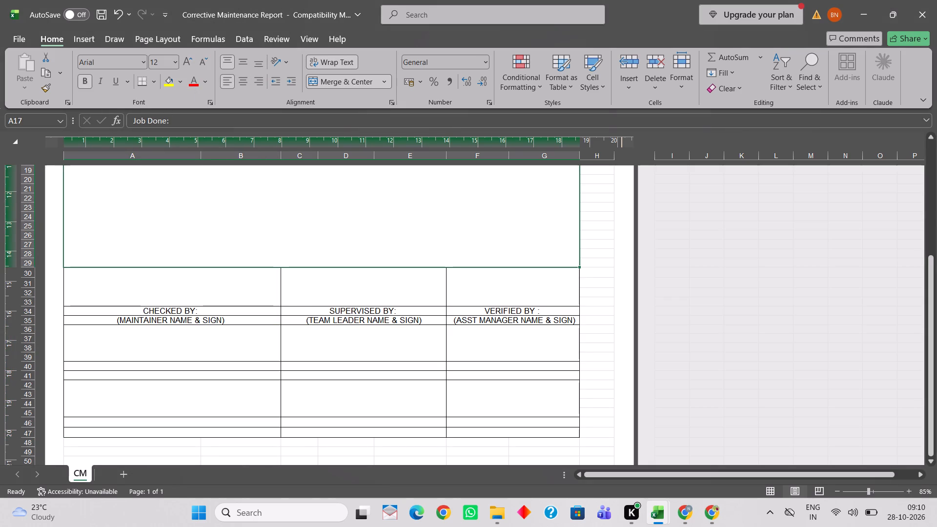
# Select the empty bordered cells A36 through G47 below the signature block again.
pyautogui.moveTo(103, 346); pyautogui.dragTo(530, 430)
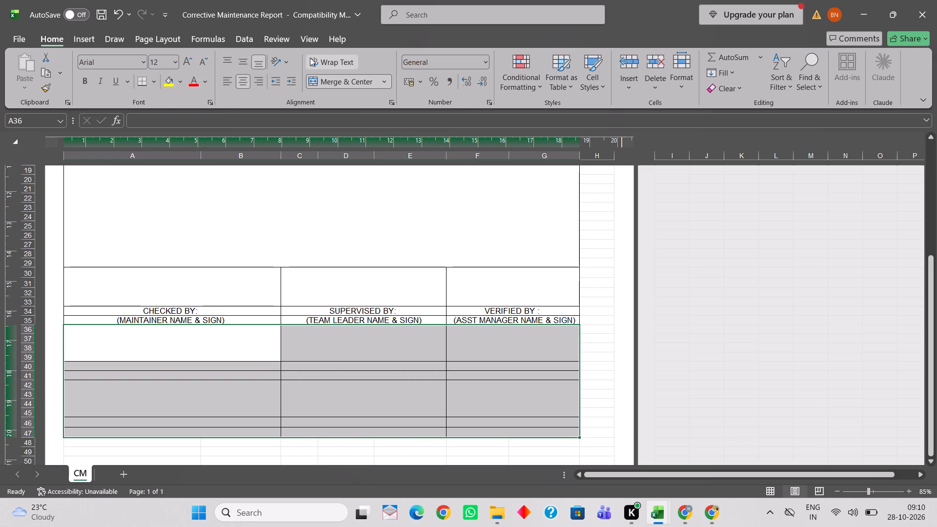
# Merge and center cells A36 through G47 below the remaining signature block into one cell.
pyautogui.click(358, 84)
pyautogui.click(358, 84)
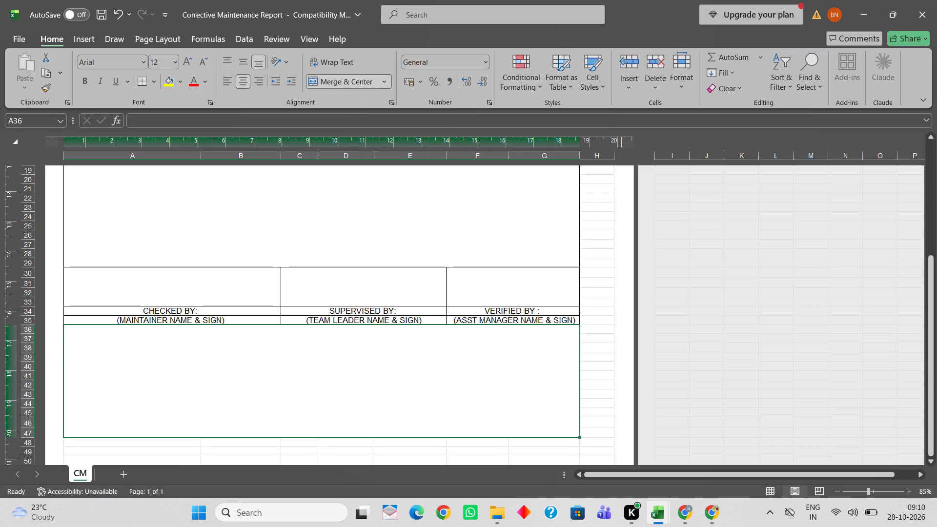
# Open the Fault ID label in cell A8 for editing.
pyautogui.click(345, 200)
pyautogui.scroll(9, 345, 200)
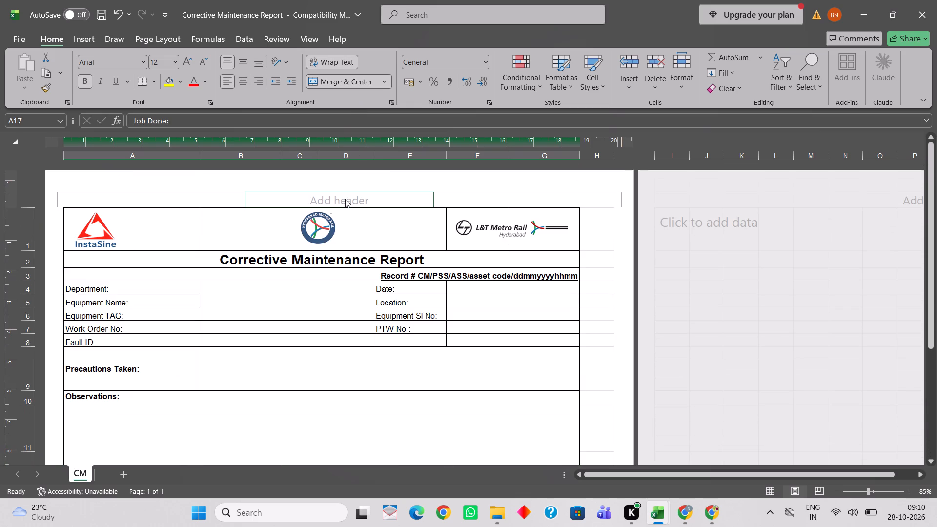
pyautogui.scroll(2, 345, 199)
pyautogui.click(398, 270)
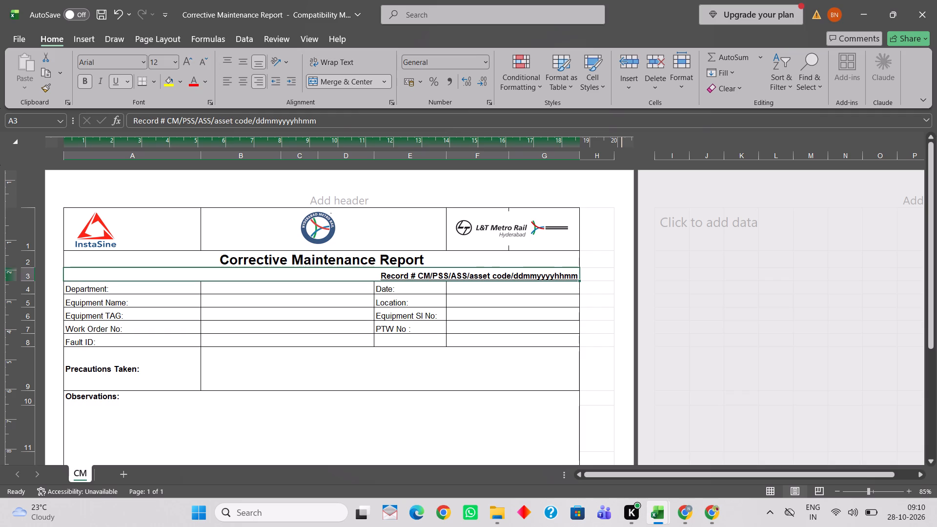
pyautogui.click(398, 263)
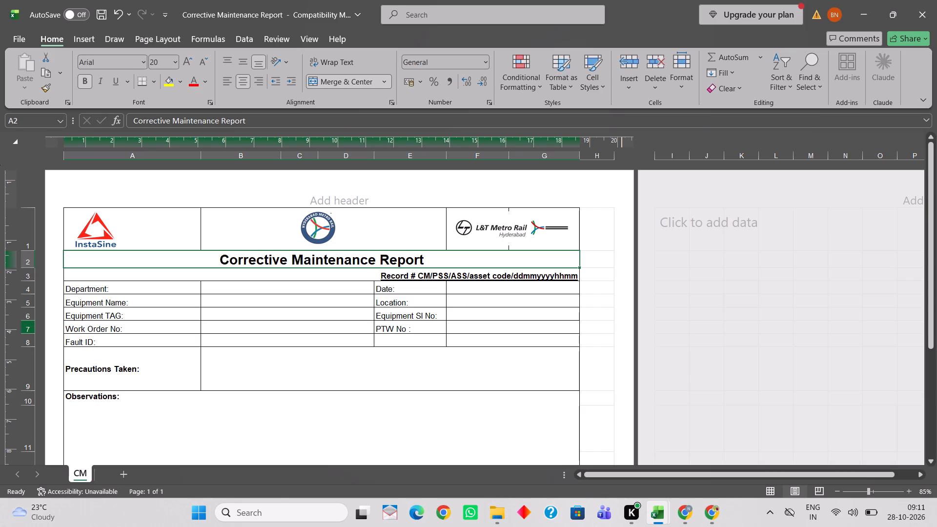
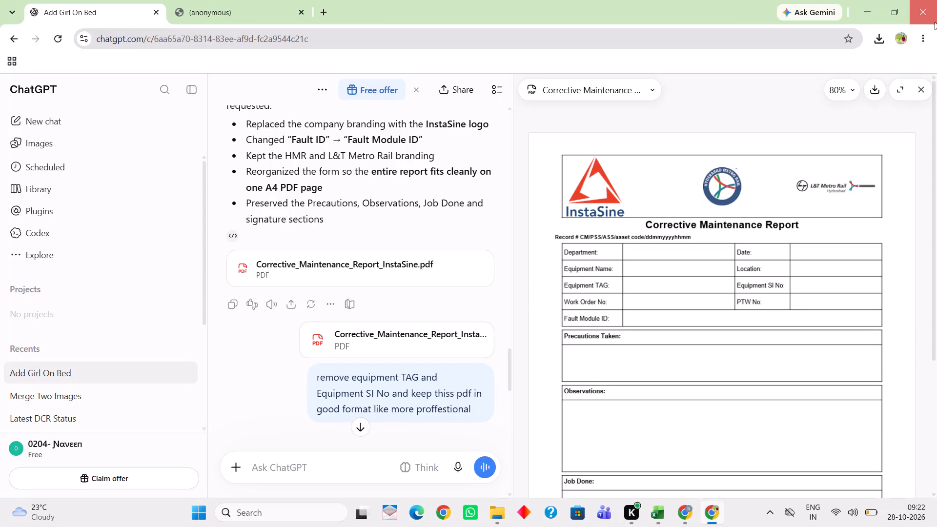
# Close the Corrective Maintenance Report workbook in Excel without saving its changes, and close the Corrective Maintenance Report (1) workbook.
pyautogui.scroll(2, 389, 247)
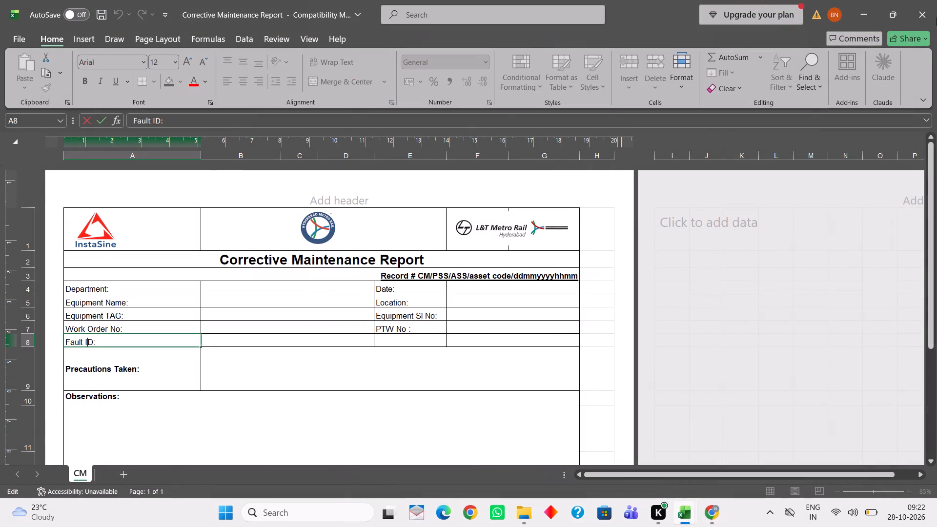
pyautogui.click(933, 22)
pyautogui.click(508, 347)
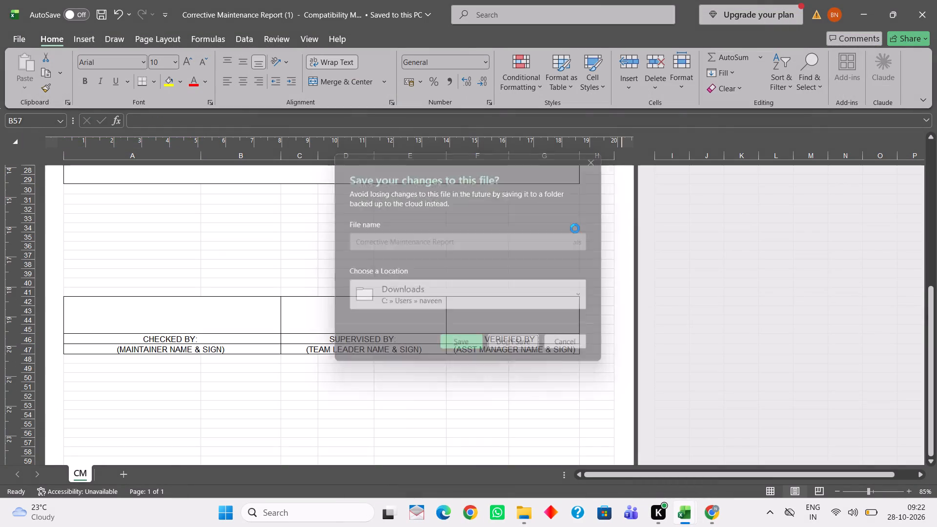
pyautogui.click(935, 6)
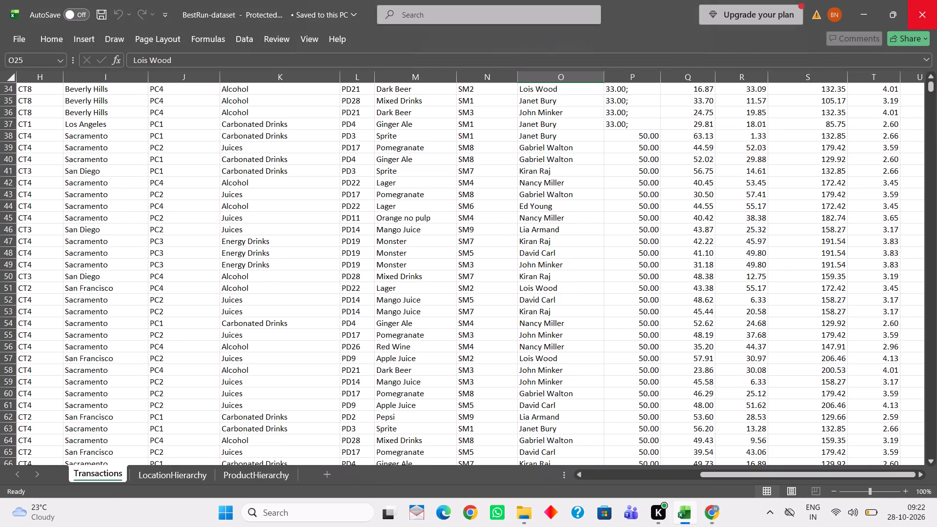